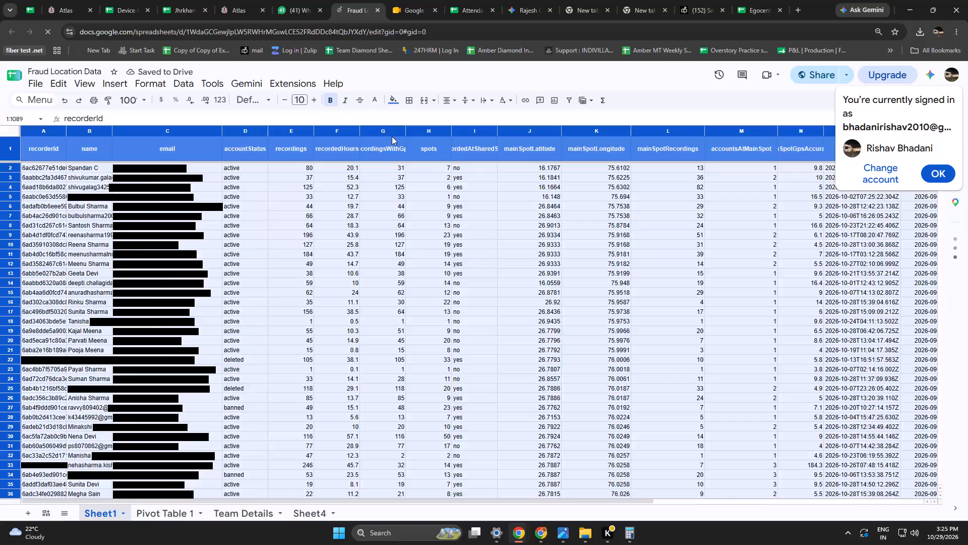
Create a temporary filter view over the Sheet1 data range A1:AB1089 and dismiss the signed-in account notice.
{"action": "left_click", "coordinate": [589, 102]}
{"action": "left_click", "coordinate": [607, 138]}
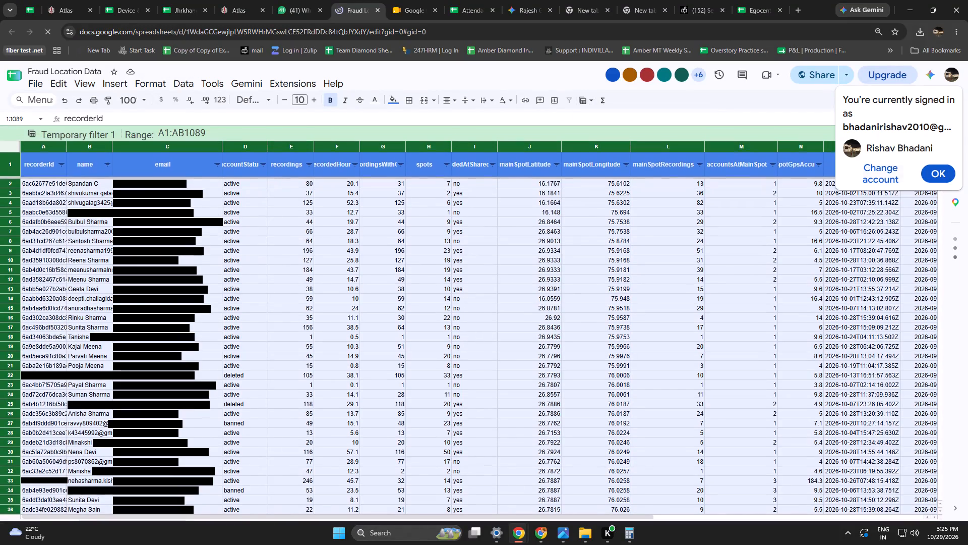
{"action": "left_click", "coordinate": [938, 170]}
{"action": "left_click", "coordinate": [441, 274]}
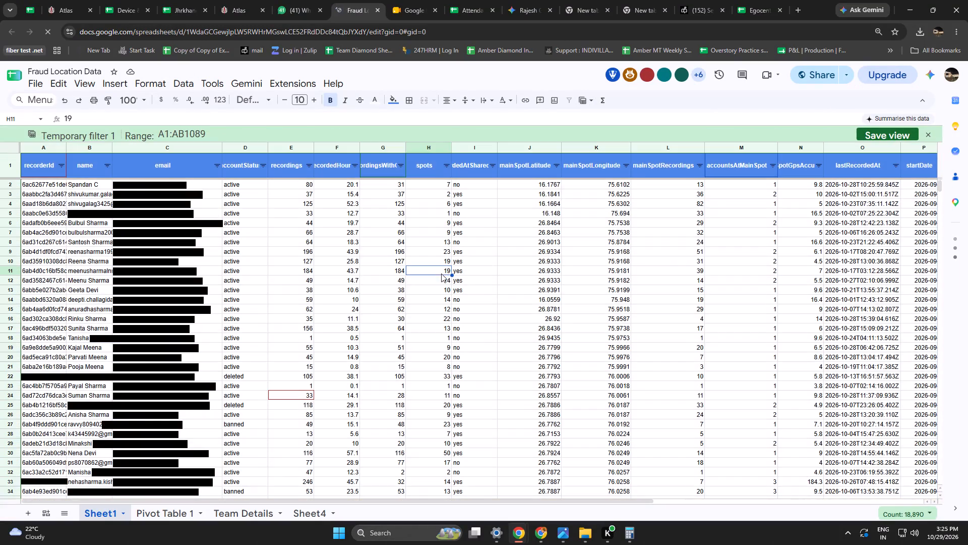
{"action": "left_click", "coordinate": [475, 221]}
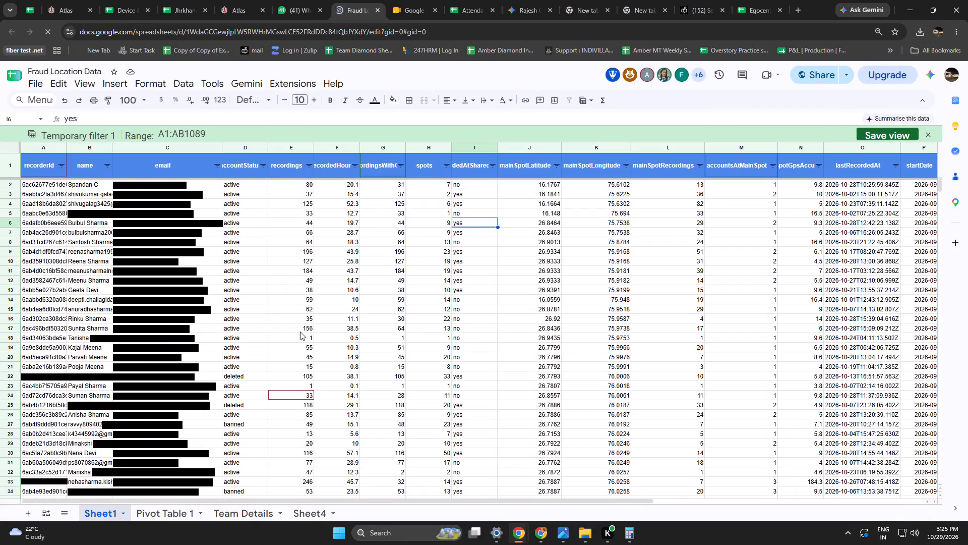
Filter the Center Name column to show only the JHK rows.
{"action": "scroll", "coordinate": [186, 402], "scroll_direction": "down", "scroll_amount": 6}
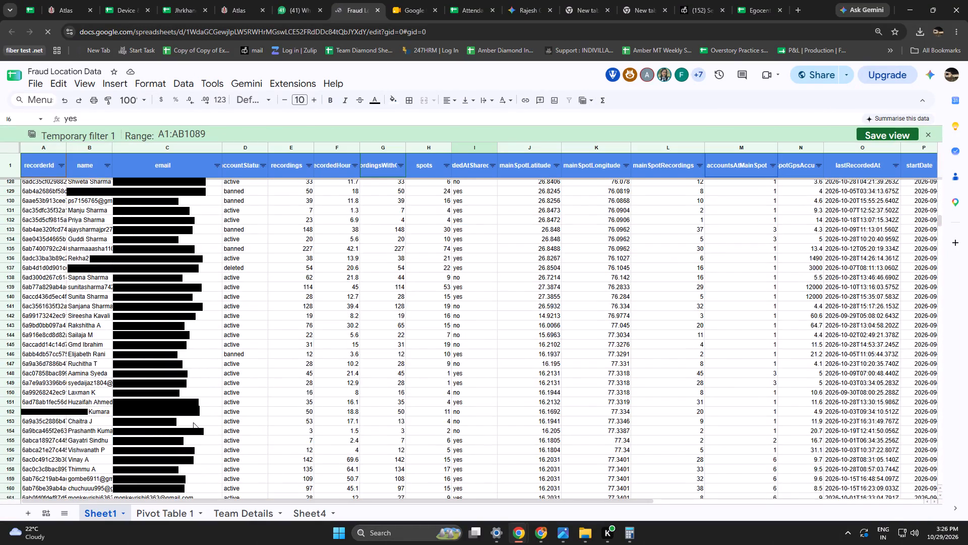
{"action": "scroll", "coordinate": [193, 423], "scroll_direction": "up", "scroll_amount": 3}
{"action": "left_click_drag", "start_coordinate": [186, 501], "coordinate": [311, 501]}
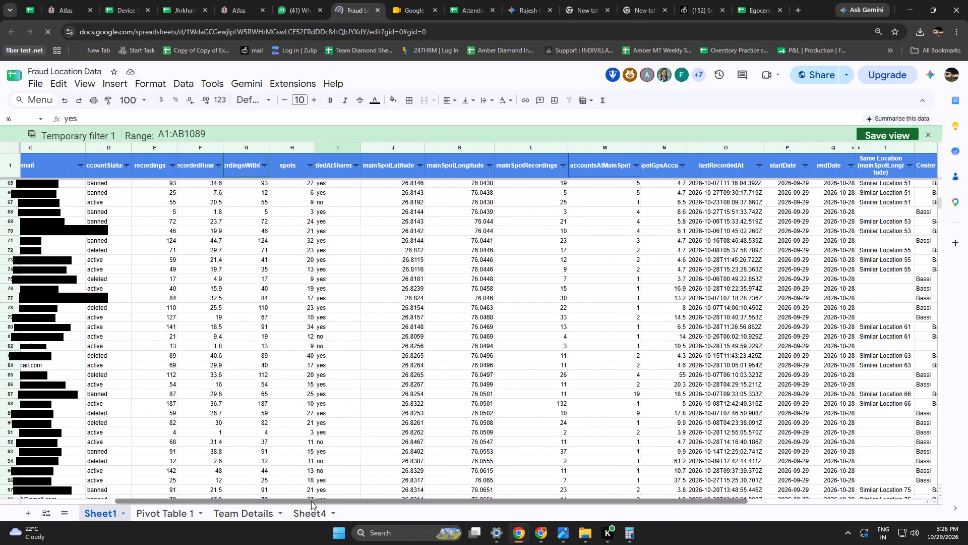
{"action": "left_click_drag", "start_coordinate": [311, 501], "coordinate": [450, 496]}
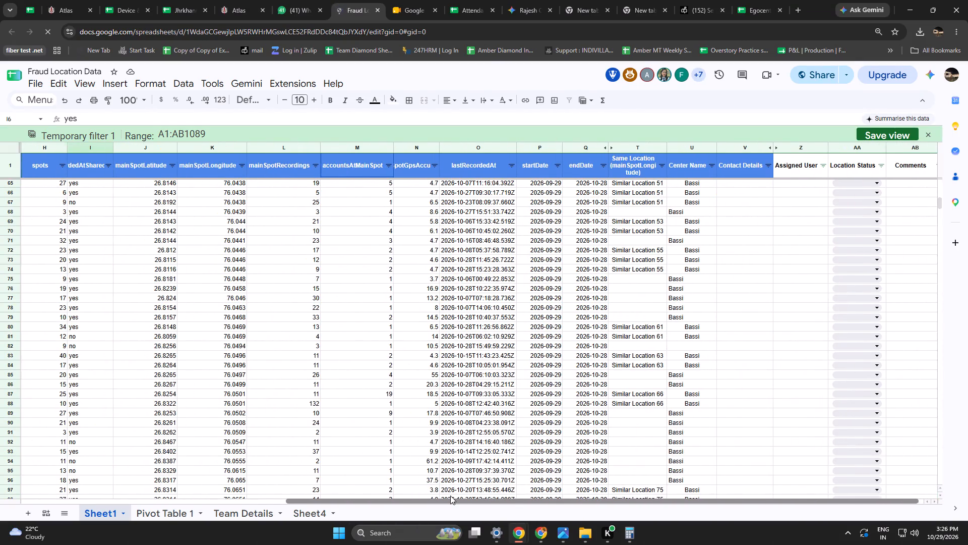
{"action": "left_click_drag", "start_coordinate": [450, 496], "coordinate": [487, 496]}
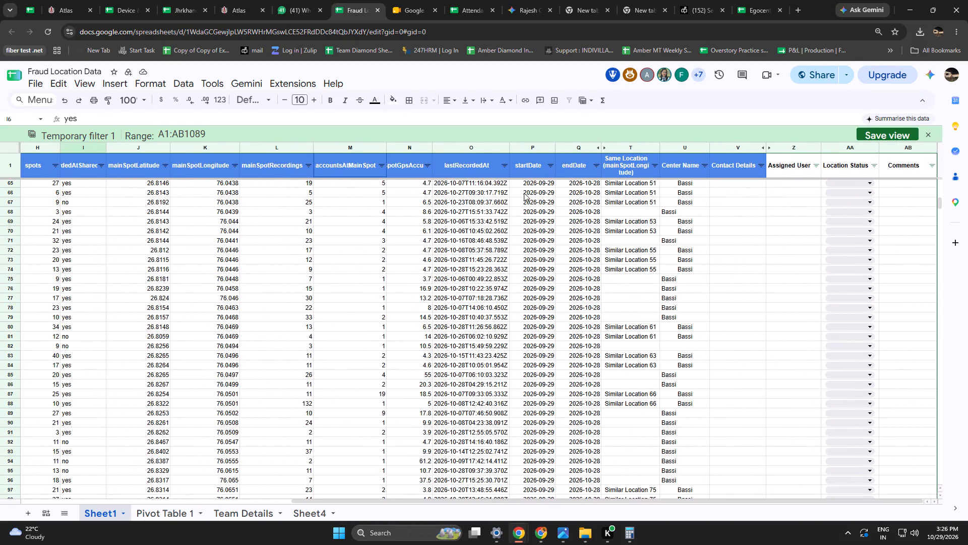
{"action": "left_click", "coordinate": [704, 166]}
{"action": "left_click", "coordinate": [594, 334]}
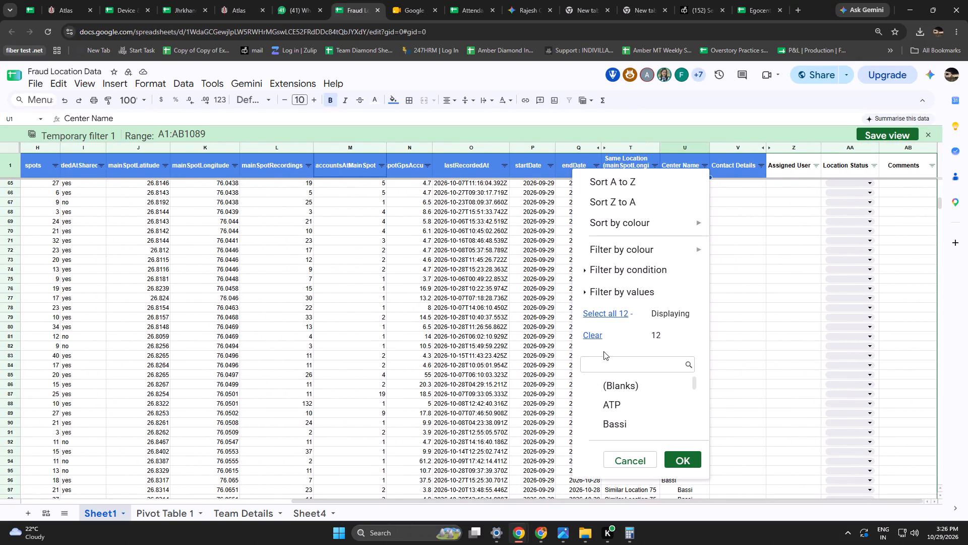
{"action": "left_click", "coordinate": [604, 366]}
{"action": "type", "text": "jh"}
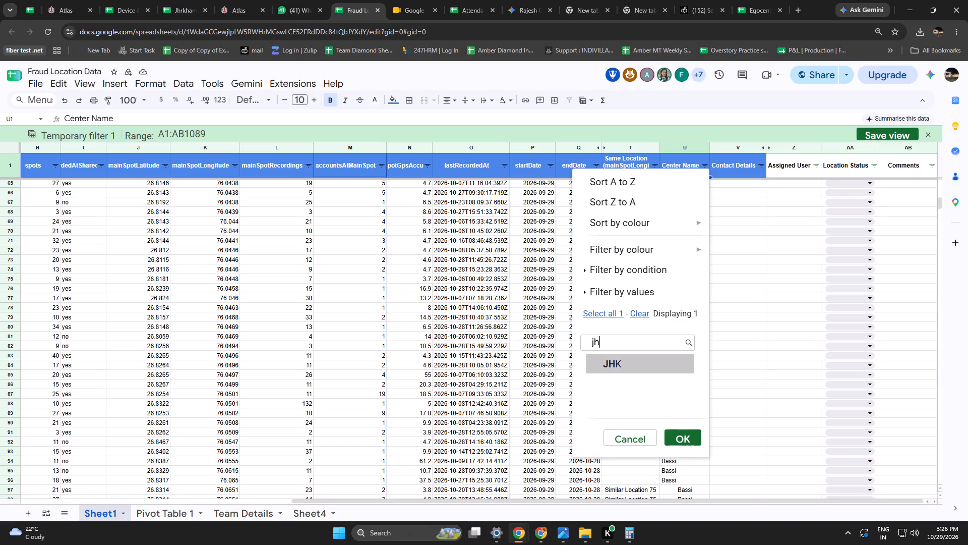
{"action": "left_click", "coordinate": [641, 367]}
{"action": "left_click", "coordinate": [690, 437]}
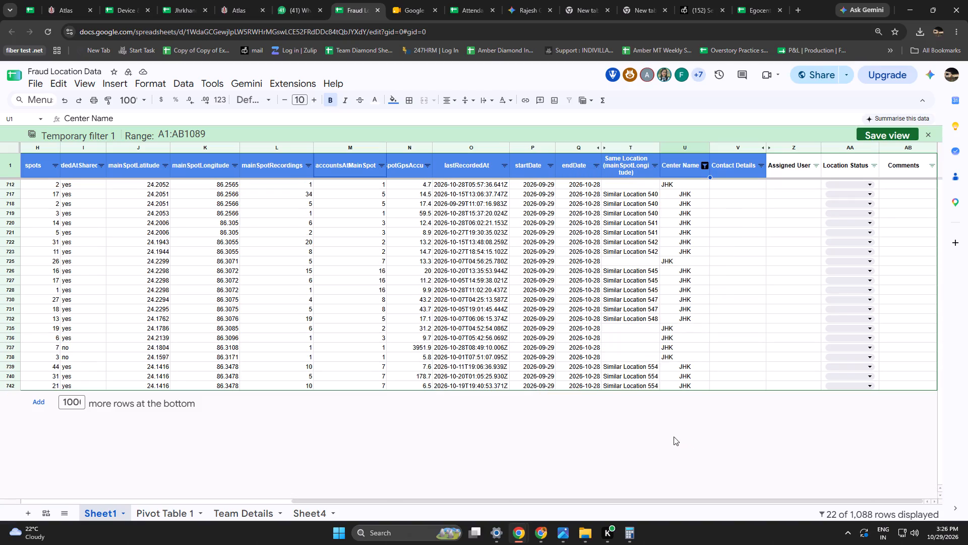
Check the recorder details of the JHK rows and set the Location Status of row 712 to Neighbors.
{"action": "left_click_drag", "start_coordinate": [353, 500], "coordinate": [339, 501]}
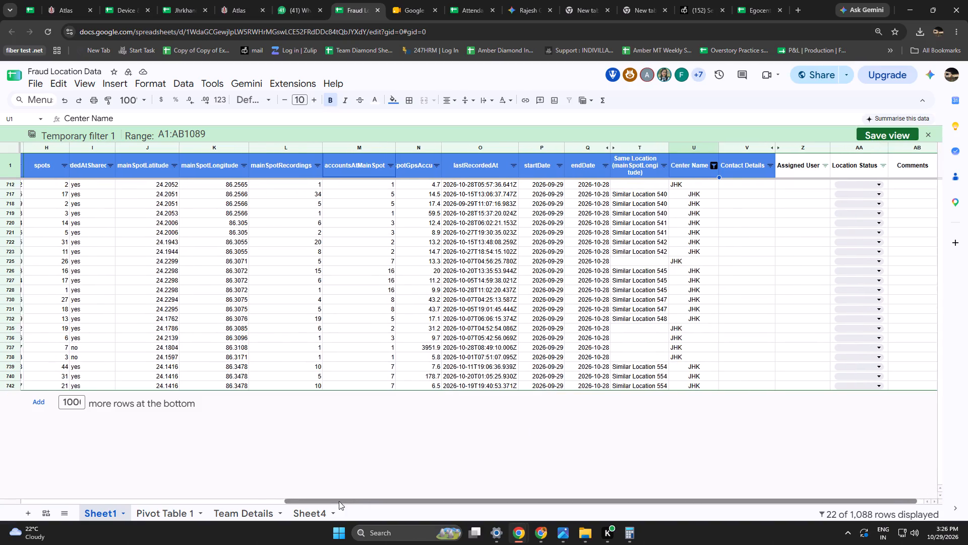
{"action": "left_click_drag", "start_coordinate": [339, 501], "coordinate": [18, 460]}
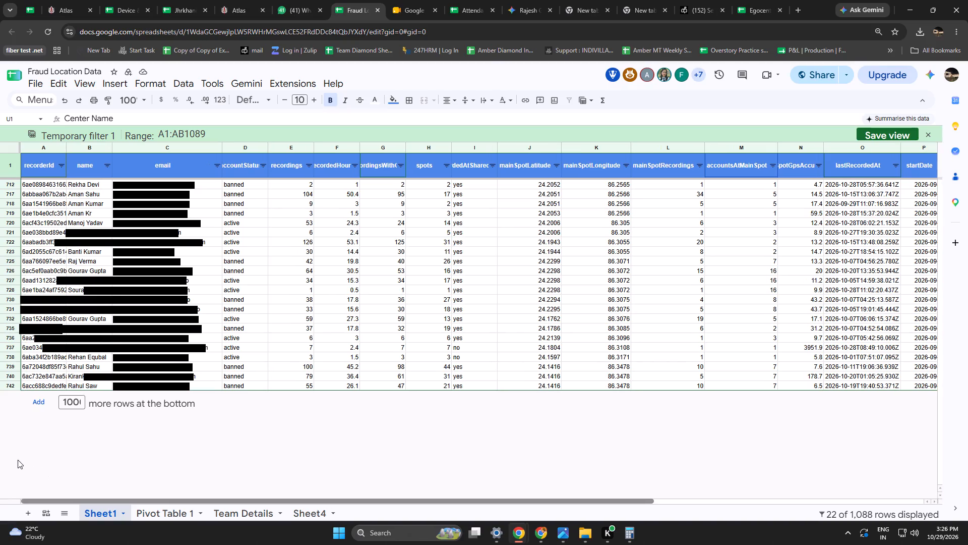
{"action": "left_click_drag", "start_coordinate": [18, 460], "coordinate": [71, 453]}
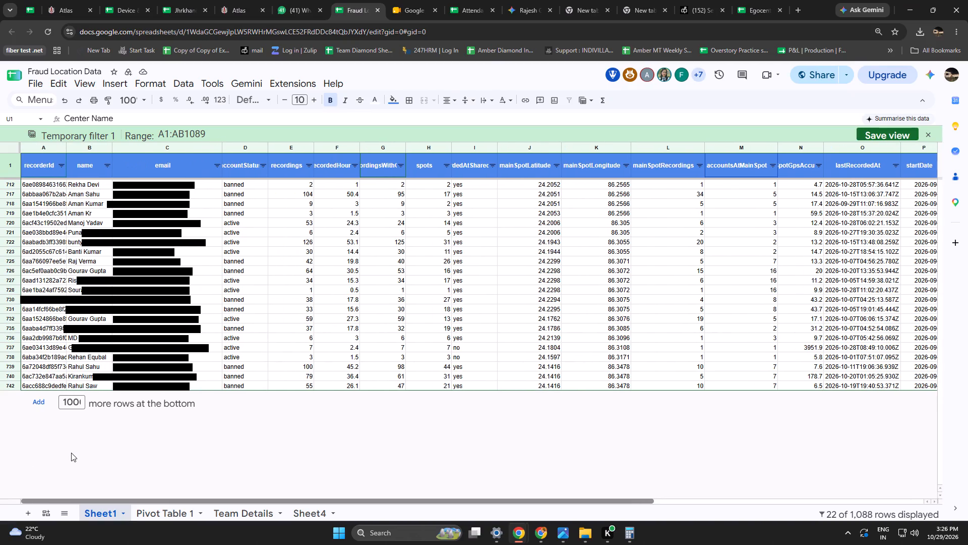
{"action": "left_click_drag", "start_coordinate": [71, 453], "coordinate": [86, 453]}
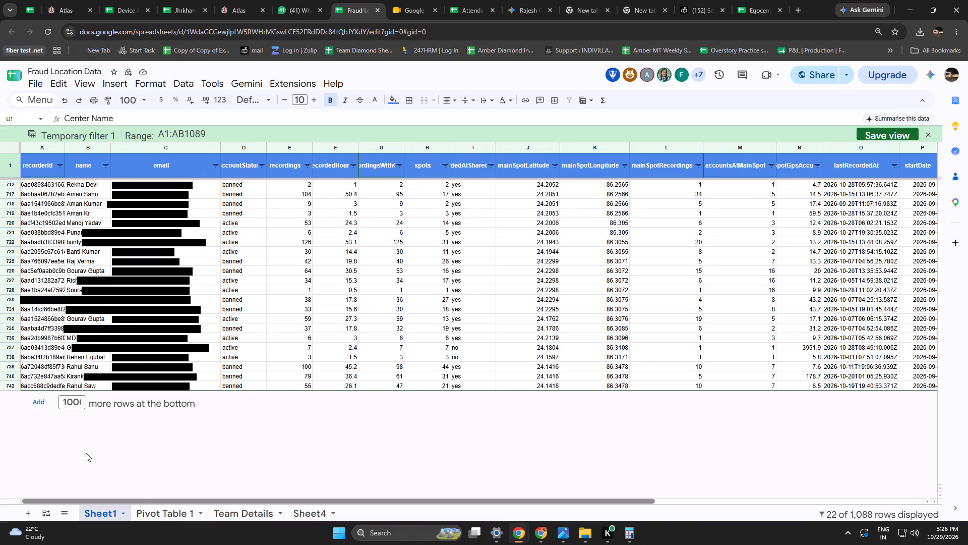
{"action": "left_click_drag", "start_coordinate": [86, 453], "coordinate": [104, 451]}
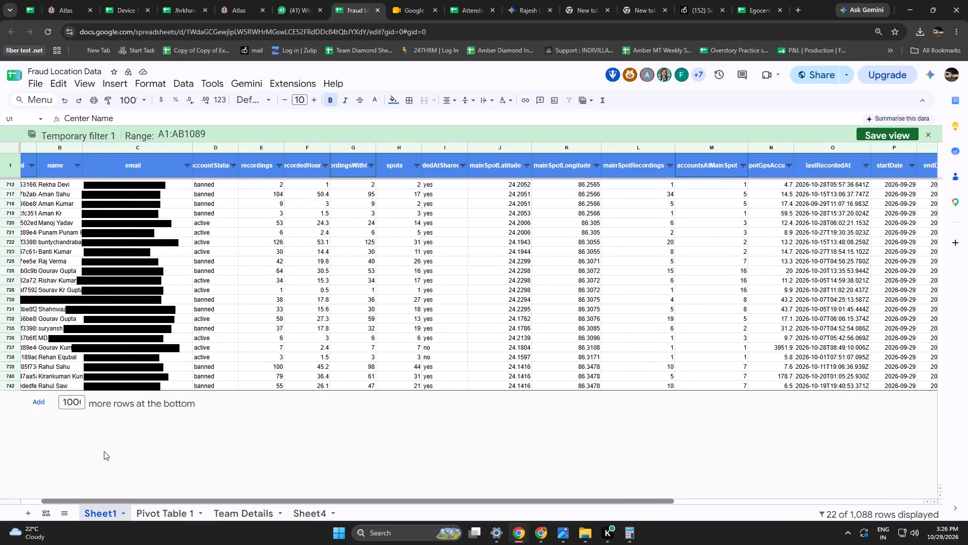
{"action": "left_click_drag", "start_coordinate": [104, 451], "coordinate": [111, 451]}
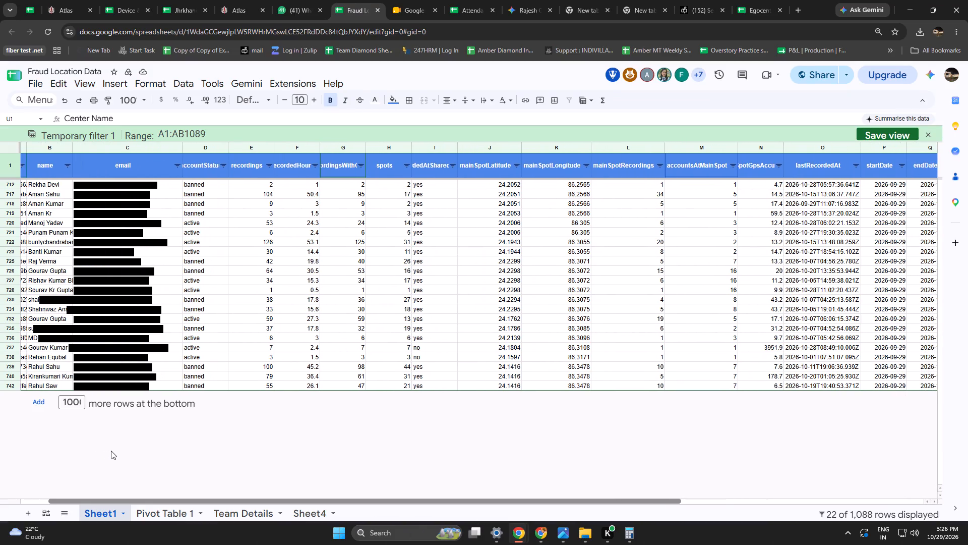
{"action": "left_click_drag", "start_coordinate": [111, 451], "coordinate": [550, 456]}
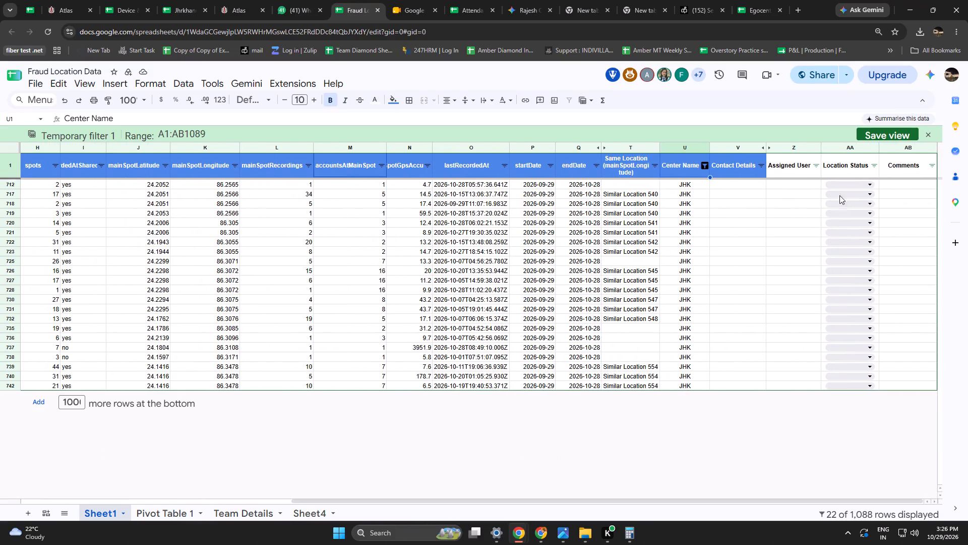
{"action": "left_click", "coordinate": [841, 181]}
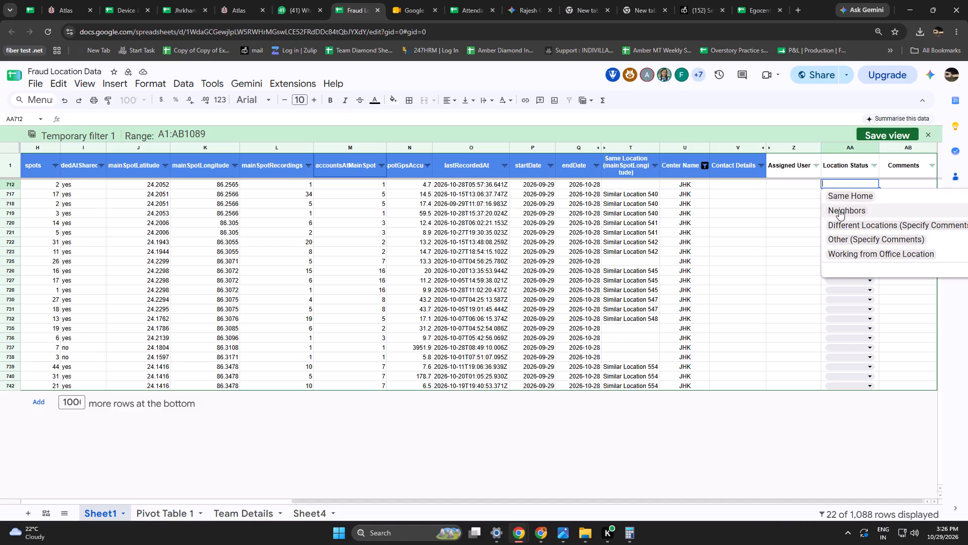
{"action": "left_click", "coordinate": [838, 210]}
Set the Location Status of rows 717, 718 and 719 to Working from Office Location.
{"action": "left_click", "coordinate": [842, 196]}
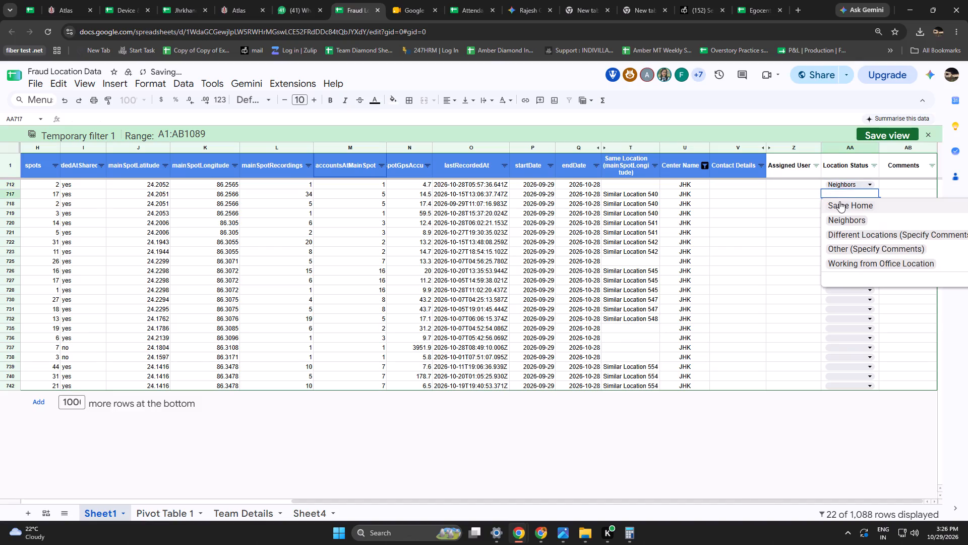
{"action": "left_click", "coordinate": [843, 263]}
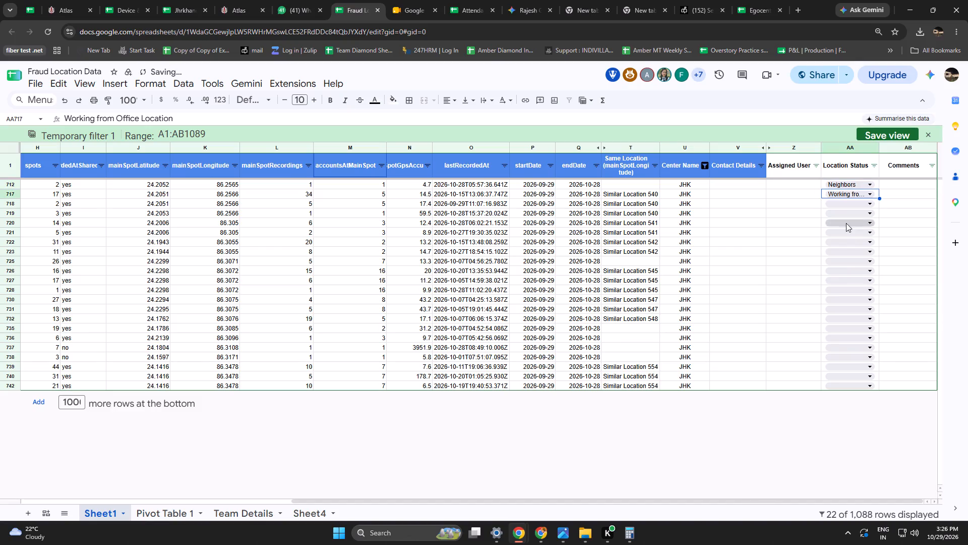
{"action": "left_click_drag", "start_coordinate": [542, 502], "coordinate": [476, 509]}
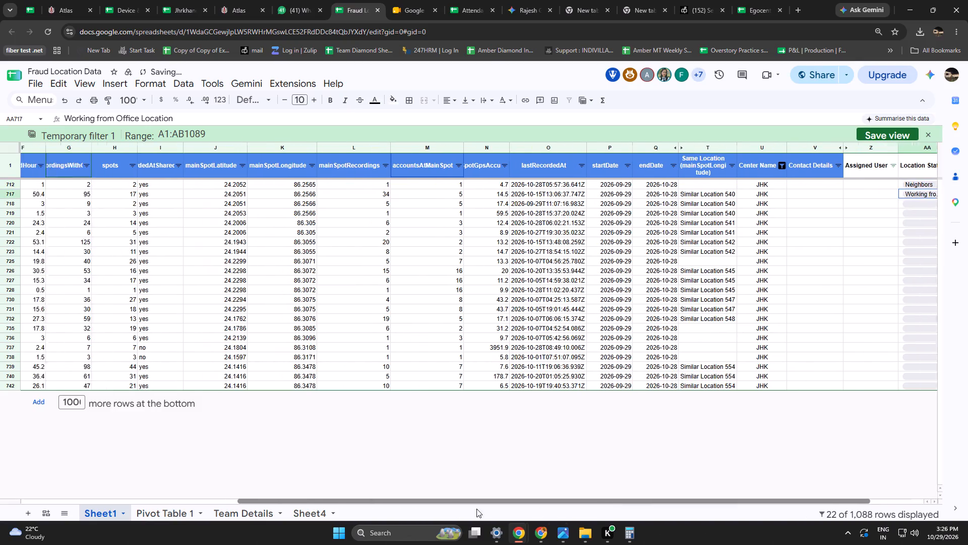
{"action": "left_click_drag", "start_coordinate": [476, 509], "coordinate": [214, 472]}
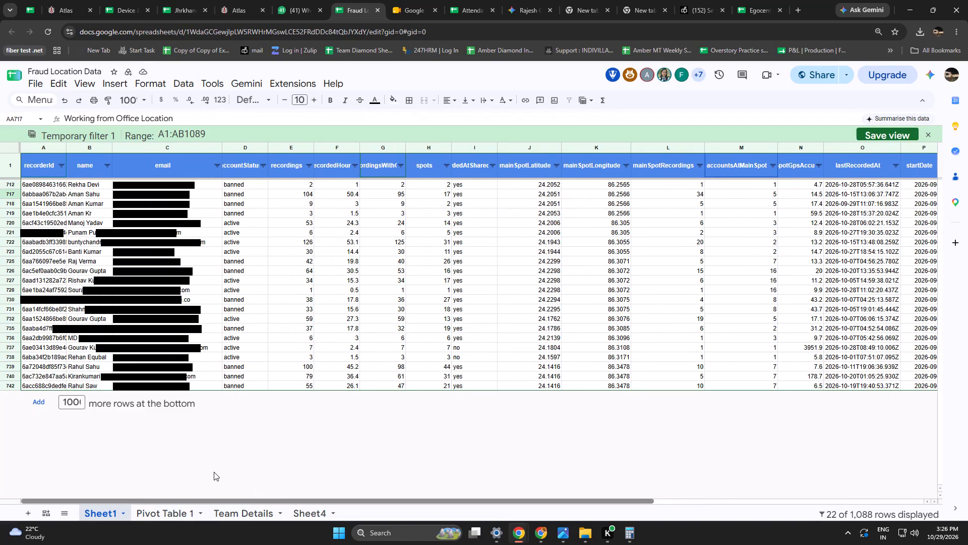
{"action": "left_click_drag", "start_coordinate": [214, 472], "coordinate": [700, 448]}
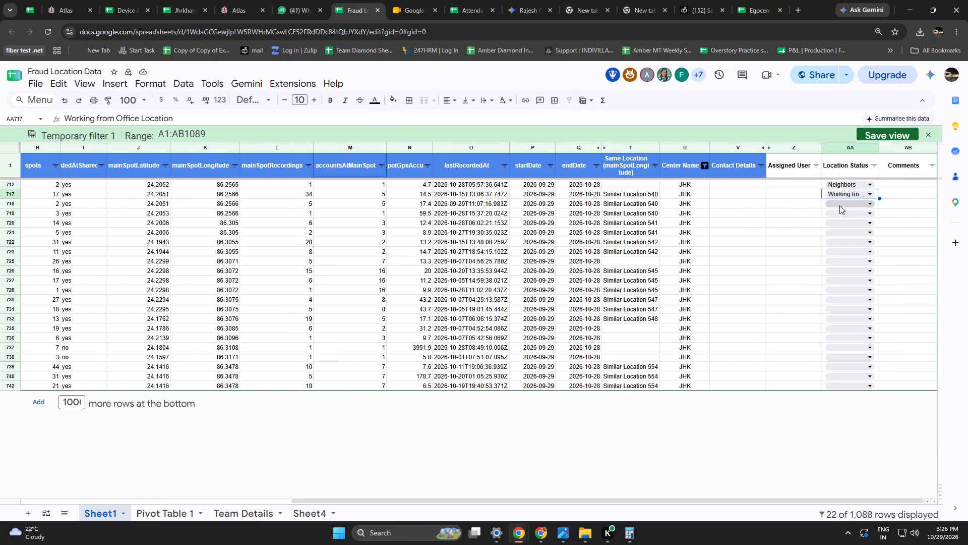
{"action": "left_click", "coordinate": [839, 205]}
{"action": "left_click", "coordinate": [856, 275]}
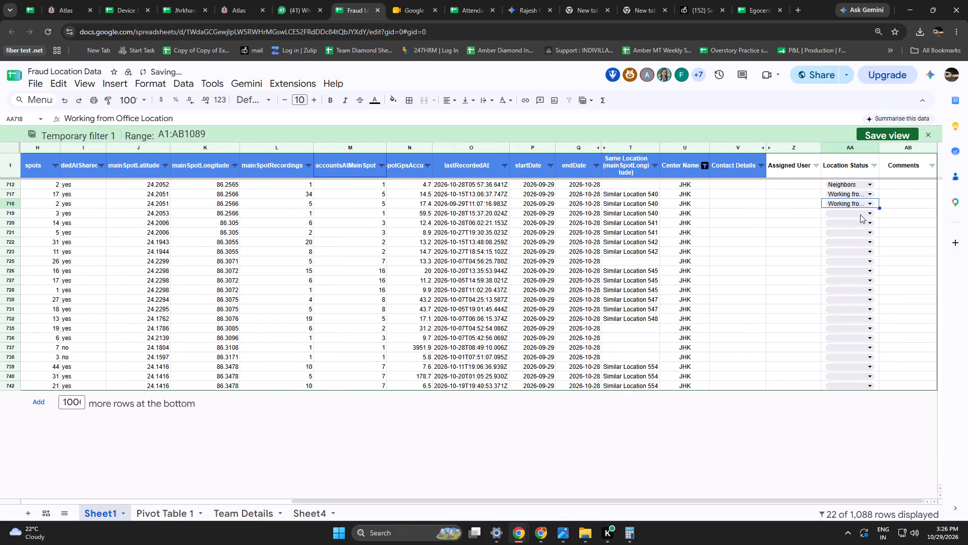
{"action": "left_click", "coordinate": [860, 214]}
{"action": "left_click", "coordinate": [843, 280]}
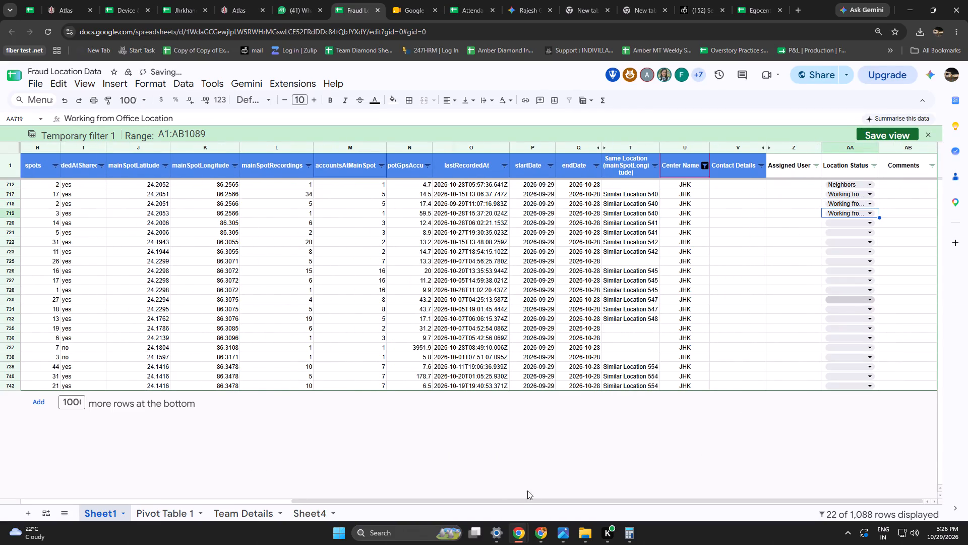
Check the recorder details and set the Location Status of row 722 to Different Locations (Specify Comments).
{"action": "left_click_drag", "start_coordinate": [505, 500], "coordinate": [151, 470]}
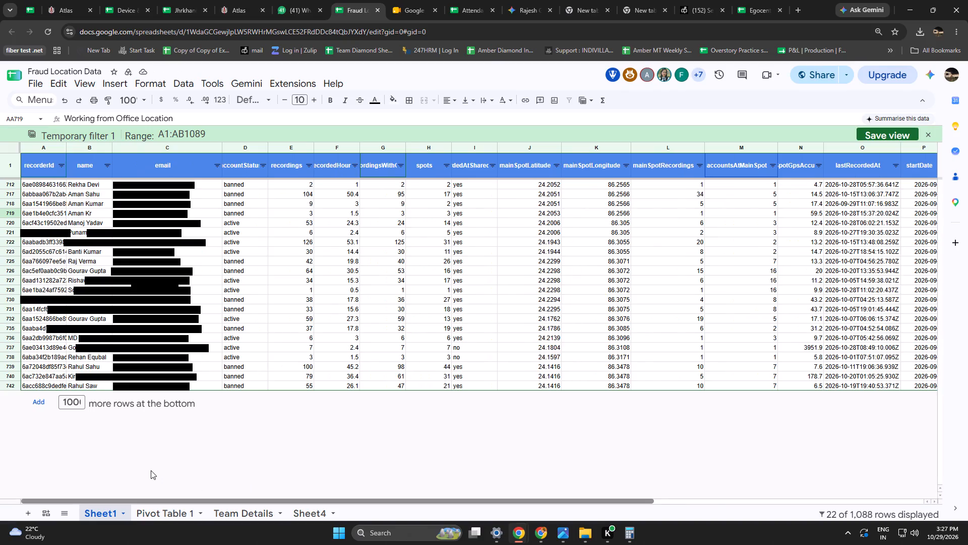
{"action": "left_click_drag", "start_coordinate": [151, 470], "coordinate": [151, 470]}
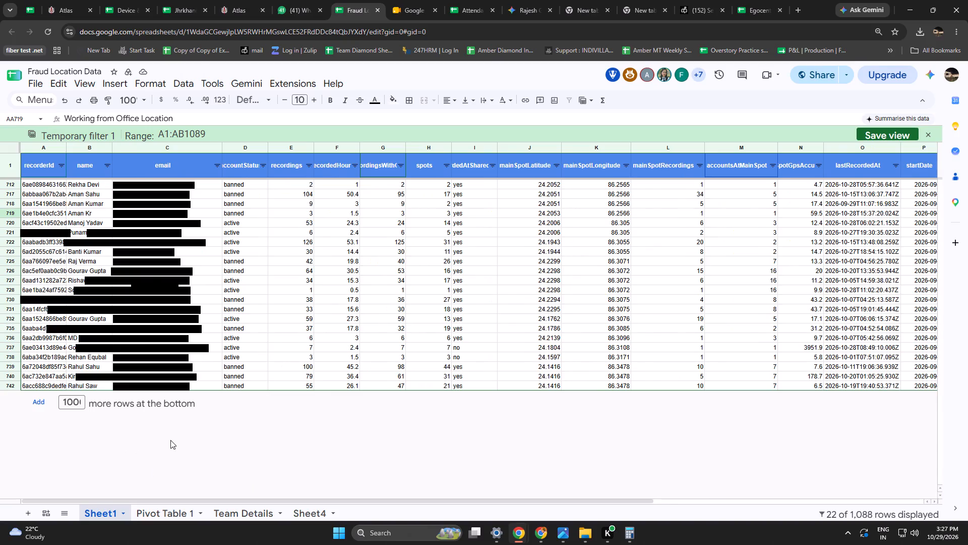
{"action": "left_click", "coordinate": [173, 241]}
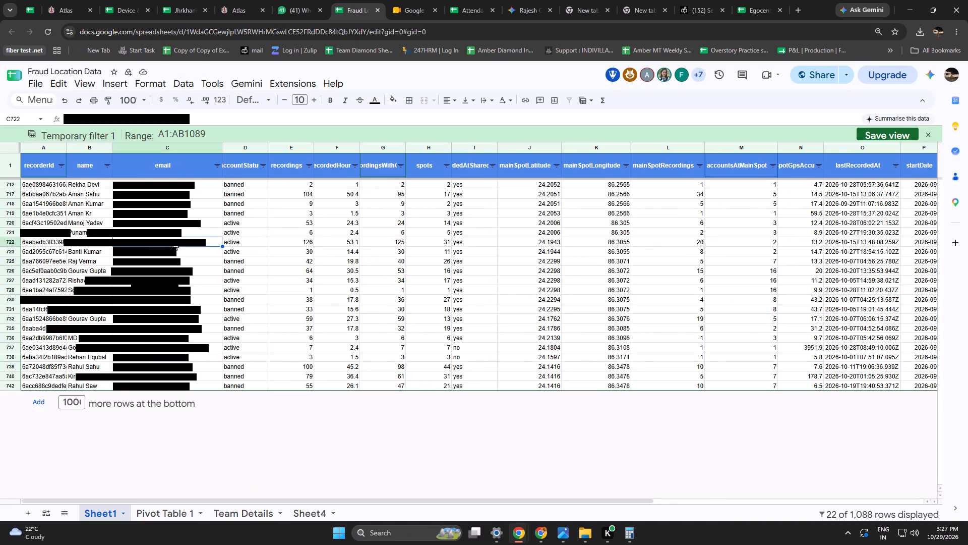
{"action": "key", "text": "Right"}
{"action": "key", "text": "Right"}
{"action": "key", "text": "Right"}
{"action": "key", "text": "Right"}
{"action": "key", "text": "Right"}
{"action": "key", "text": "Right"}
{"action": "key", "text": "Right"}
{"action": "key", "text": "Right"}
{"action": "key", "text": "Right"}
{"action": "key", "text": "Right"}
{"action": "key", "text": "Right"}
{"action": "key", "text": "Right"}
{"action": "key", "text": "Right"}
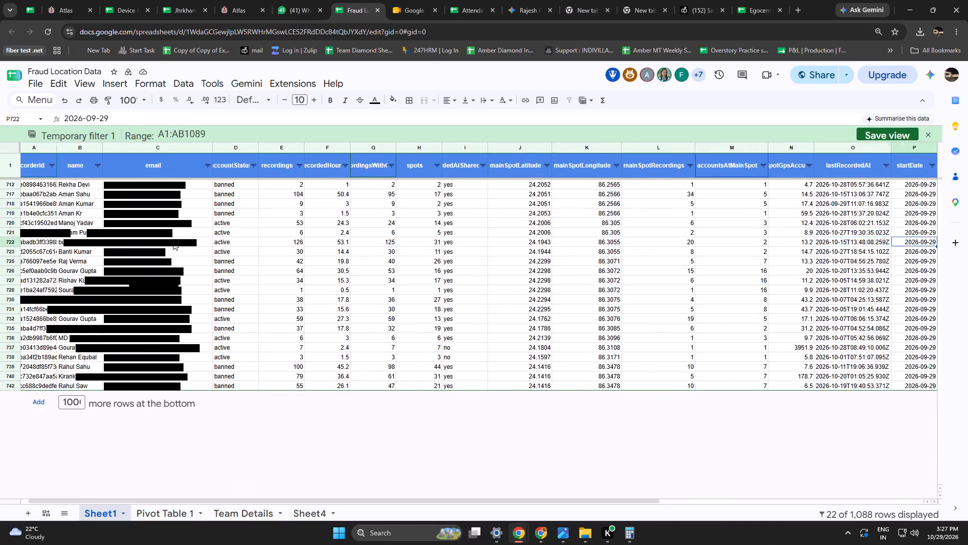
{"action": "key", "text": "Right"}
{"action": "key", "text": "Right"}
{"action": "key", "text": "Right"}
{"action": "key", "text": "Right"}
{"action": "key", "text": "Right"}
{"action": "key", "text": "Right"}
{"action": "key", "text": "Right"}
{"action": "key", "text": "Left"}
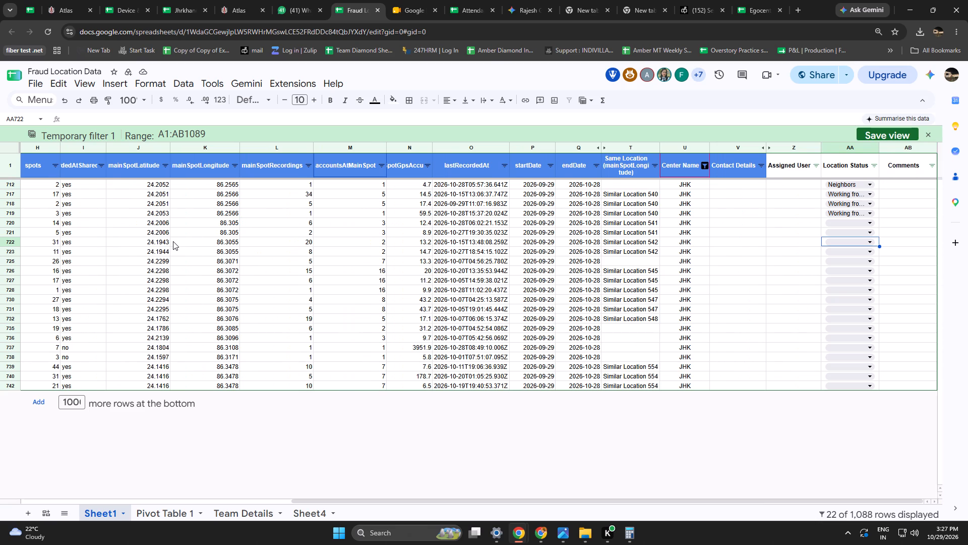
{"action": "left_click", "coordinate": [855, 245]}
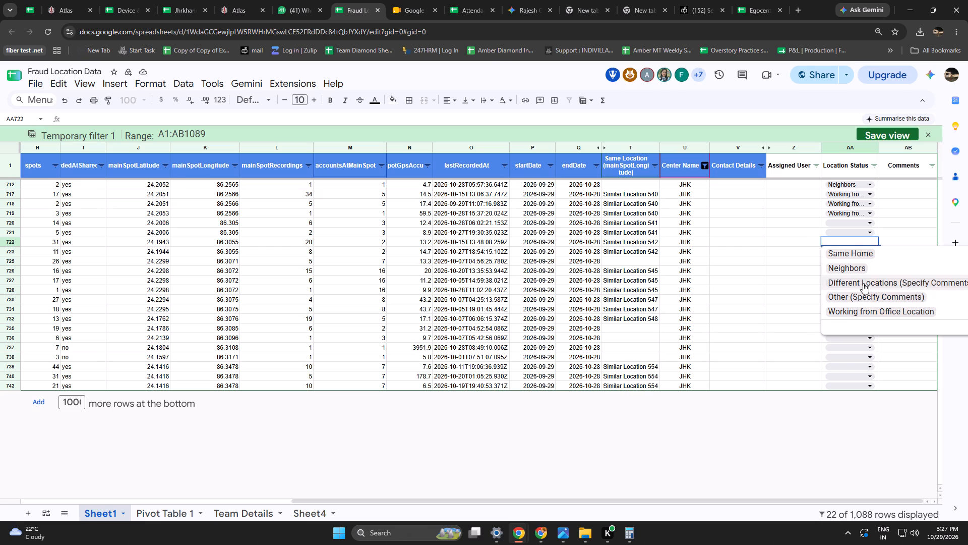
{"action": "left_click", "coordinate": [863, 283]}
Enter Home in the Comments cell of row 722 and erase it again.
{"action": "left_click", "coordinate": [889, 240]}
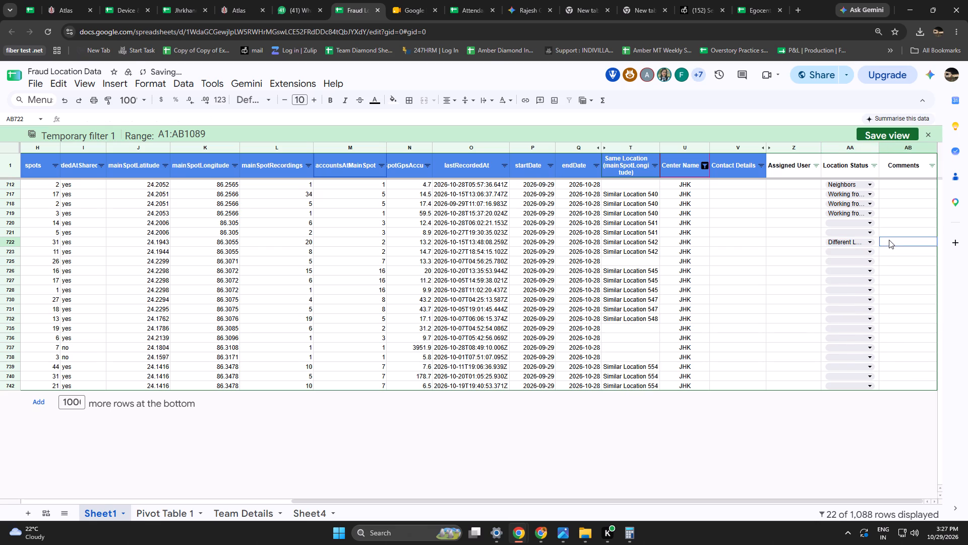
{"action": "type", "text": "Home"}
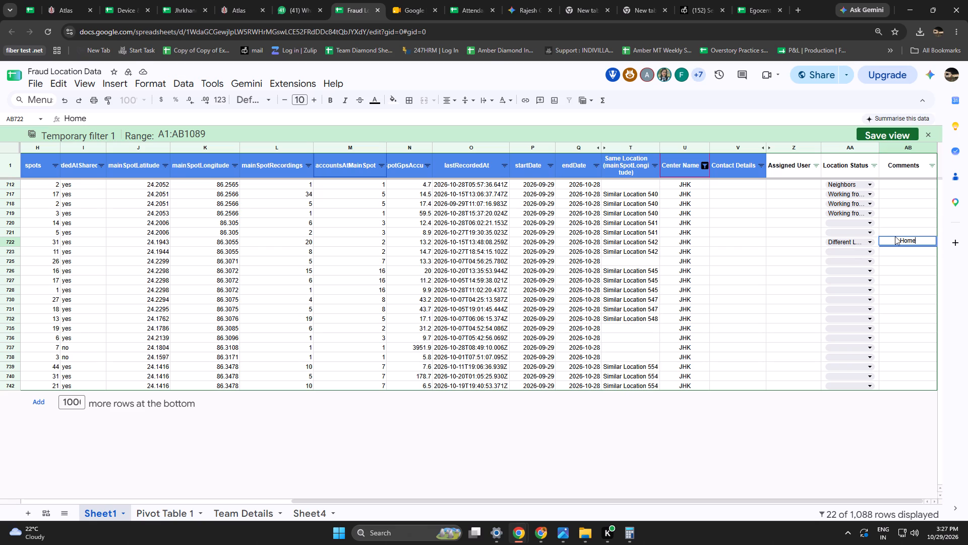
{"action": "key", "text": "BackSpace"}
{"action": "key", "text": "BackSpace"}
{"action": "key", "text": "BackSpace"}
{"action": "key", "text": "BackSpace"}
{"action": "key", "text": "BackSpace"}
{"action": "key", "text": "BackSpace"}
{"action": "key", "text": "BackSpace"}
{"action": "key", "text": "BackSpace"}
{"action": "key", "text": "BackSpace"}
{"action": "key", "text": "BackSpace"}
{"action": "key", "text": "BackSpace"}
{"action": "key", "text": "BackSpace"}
Set the Location Status of row 722 to Same Home.
{"action": "left_click", "coordinate": [848, 243]}
{"action": "left_click", "coordinate": [847, 255]}
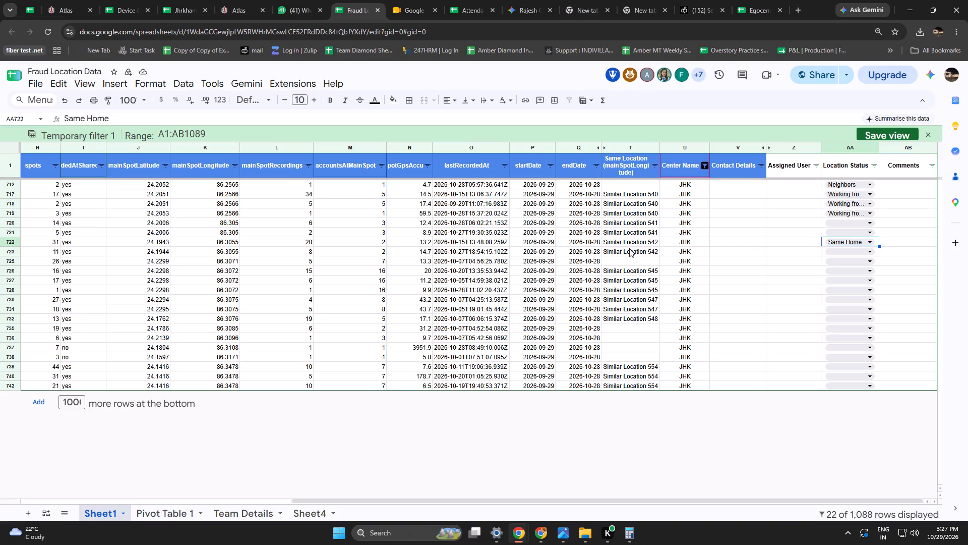
Check the recorder details of rows 722 and 723 and set the Location Status of row 723 to Same Home.
{"action": "left_click_drag", "start_coordinate": [632, 243], "coordinate": [628, 247]}
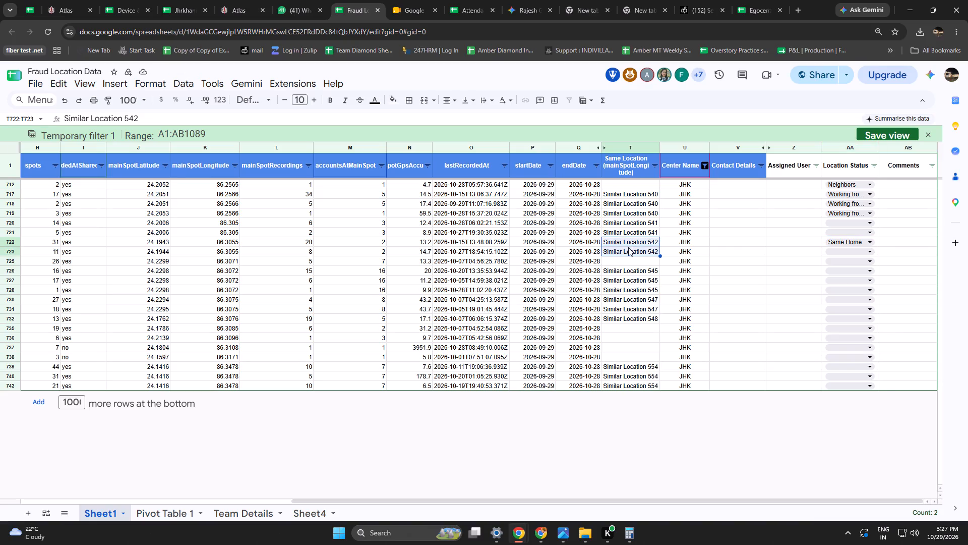
{"action": "key", "text": "Left"}
{"action": "key", "text": "Left"}
{"action": "key", "text": "Left"}
{"action": "key", "text": "Left"}
{"action": "key", "text": "Left"}
{"action": "key", "text": "Left"}
{"action": "key", "text": "Left"}
{"action": "key", "text": "Left"}
{"action": "key", "text": "Left"}
{"action": "key", "text": "Left"}
{"action": "key", "text": "Left"}
{"action": "key", "text": "Left"}
{"action": "key", "text": "Left"}
{"action": "key", "text": "Left"}
{"action": "key", "text": "Left"}
{"action": "key", "text": "Left"}
{"action": "key", "text": "Left"}
{"action": "key", "text": "Left"}
{"action": "key", "text": "Left"}
{"action": "key", "text": "Left"}
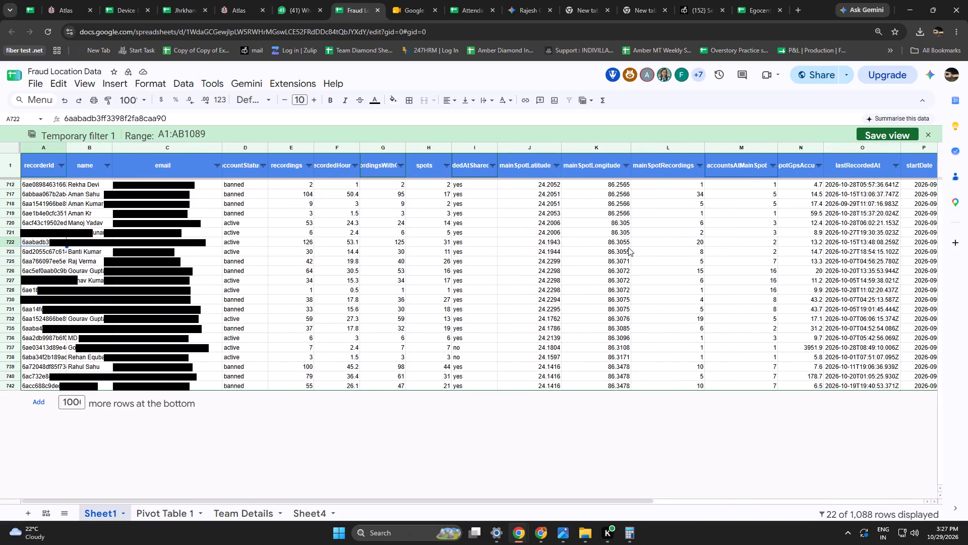
{"action": "key", "text": "Right"}
{"action": "key", "text": "Right"}
{"action": "key", "text": "Right"}
{"action": "key", "text": "Right"}
{"action": "key", "text": "Right"}
{"action": "key", "text": "Right"}
{"action": "key", "text": "Right"}
{"action": "key", "text": "Right"}
{"action": "key", "text": "Right"}
{"action": "key", "text": "Right"}
{"action": "key", "text": "Right"}
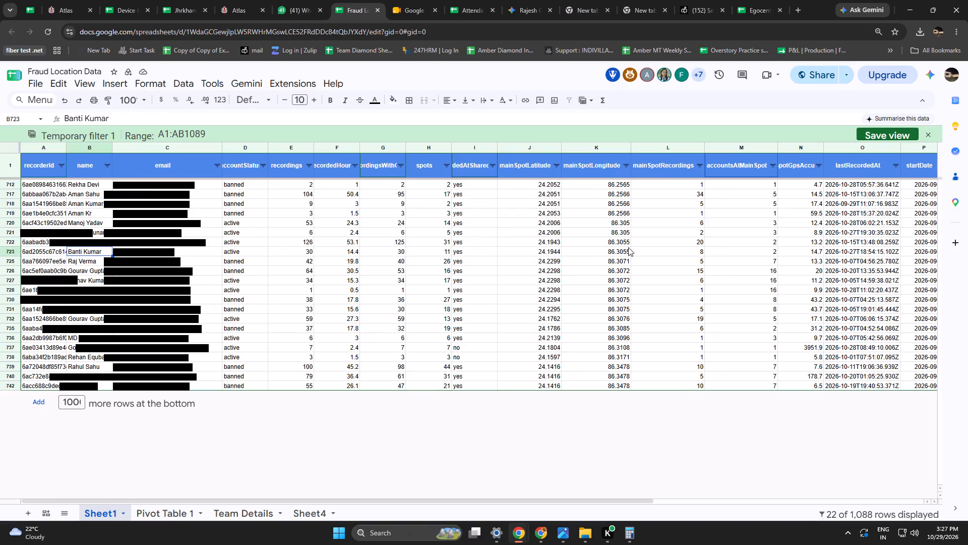
{"action": "key", "text": "Right"}
{"action": "key", "text": "Right"}
{"action": "key", "text": "Right"}
{"action": "key", "text": "Right"}
{"action": "key", "text": "Right"}
{"action": "key", "text": "Right"}
{"action": "key", "text": "Right"}
{"action": "key", "text": "Right"}
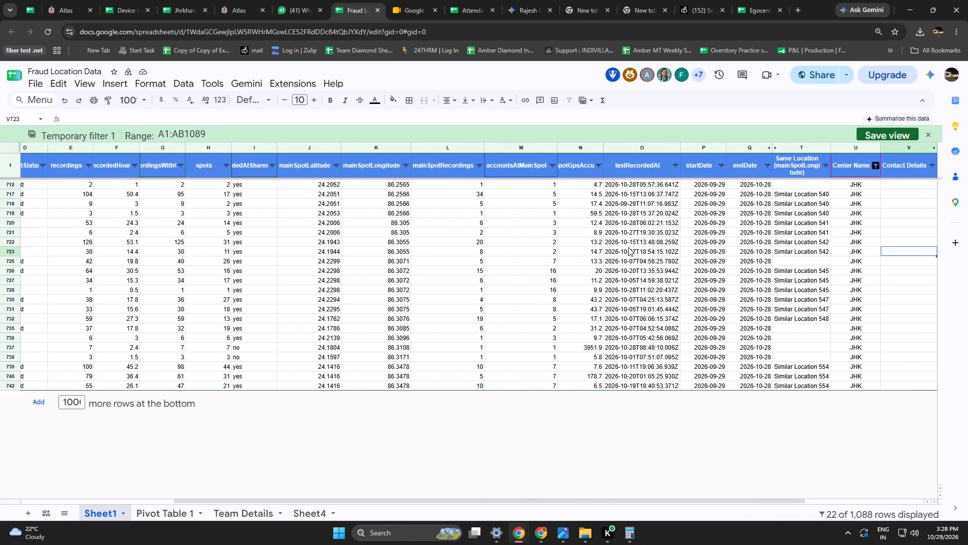
{"action": "key", "text": "Right"}
{"action": "key", "text": "Right"}
{"action": "key", "text": "Right"}
{"action": "key", "text": "Left"}
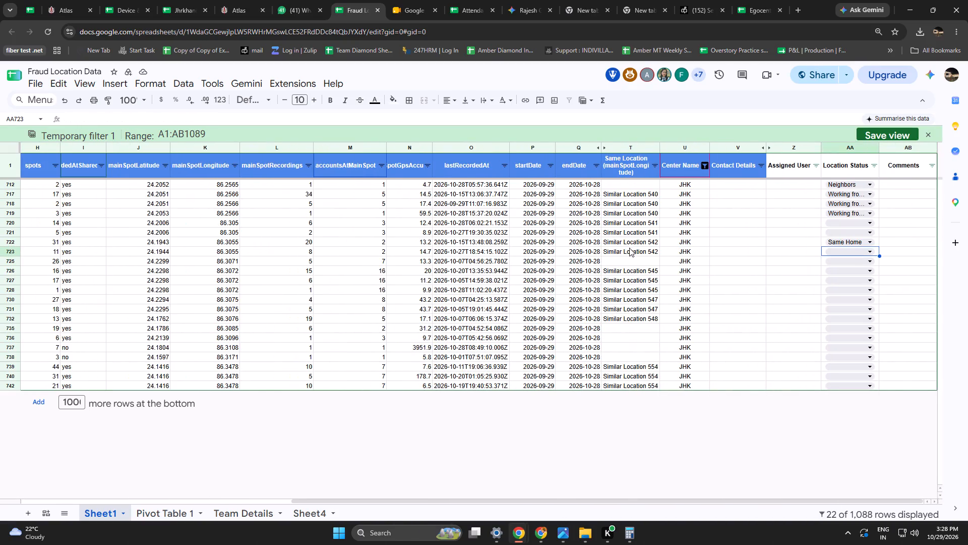
{"action": "left_click", "coordinate": [837, 251]}
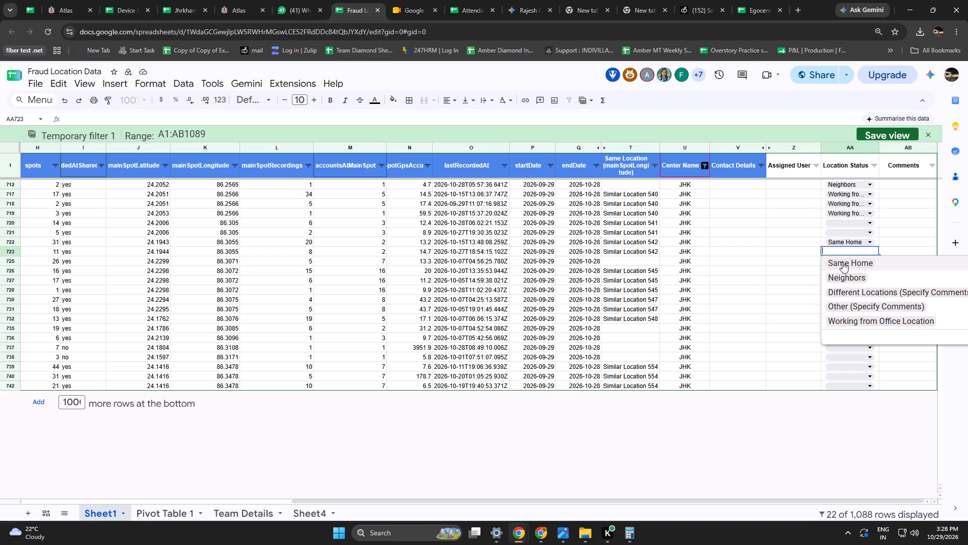
{"action": "left_click", "coordinate": [842, 262]}
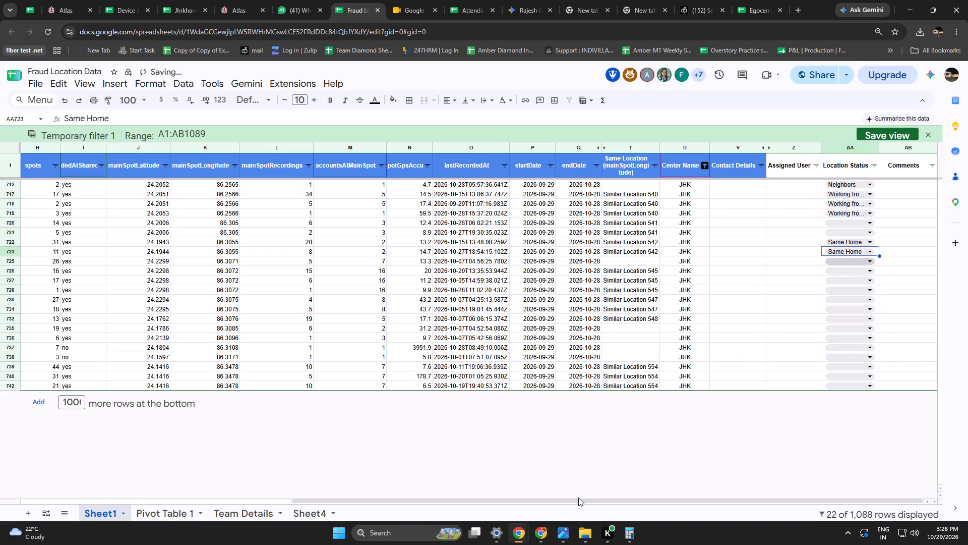
Check the recorder details and set the Location Status of rows 725 and 726 to Working from Office Location.
{"action": "left_click_drag", "start_coordinate": [573, 501], "coordinate": [497, 487]}
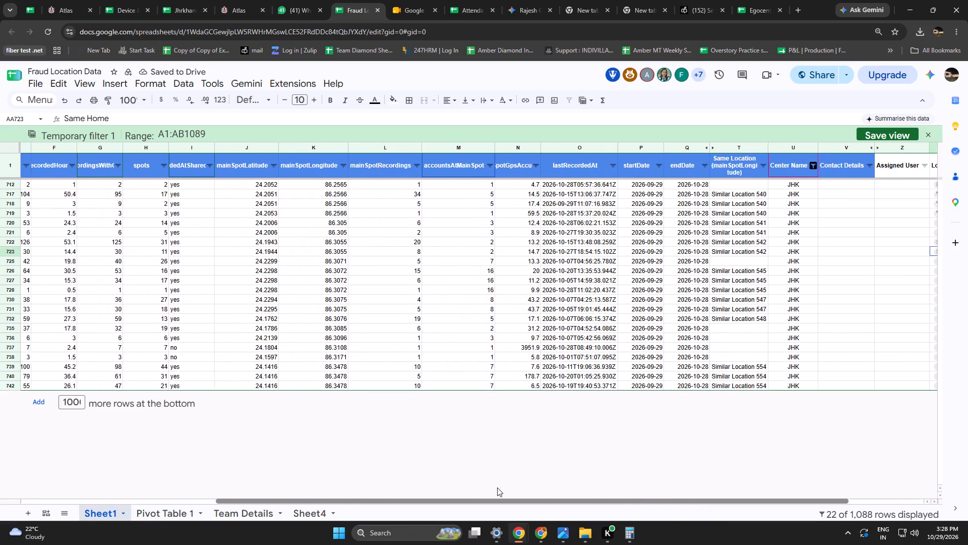
{"action": "left_click_drag", "start_coordinate": [497, 487], "coordinate": [251, 439]}
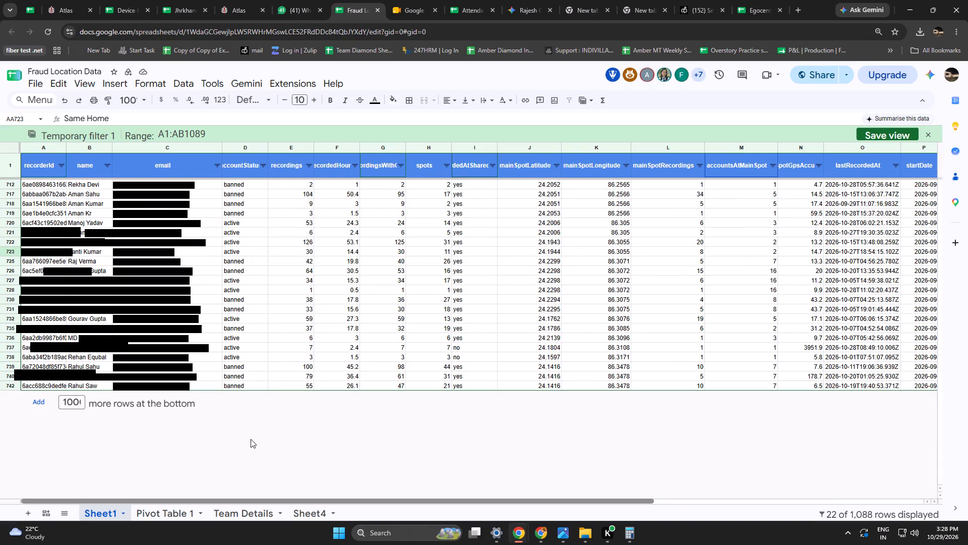
{"action": "left_click_drag", "start_coordinate": [251, 439], "coordinate": [250, 438]}
{"action": "left_click_drag", "start_coordinate": [250, 438], "coordinate": [301, 432]}
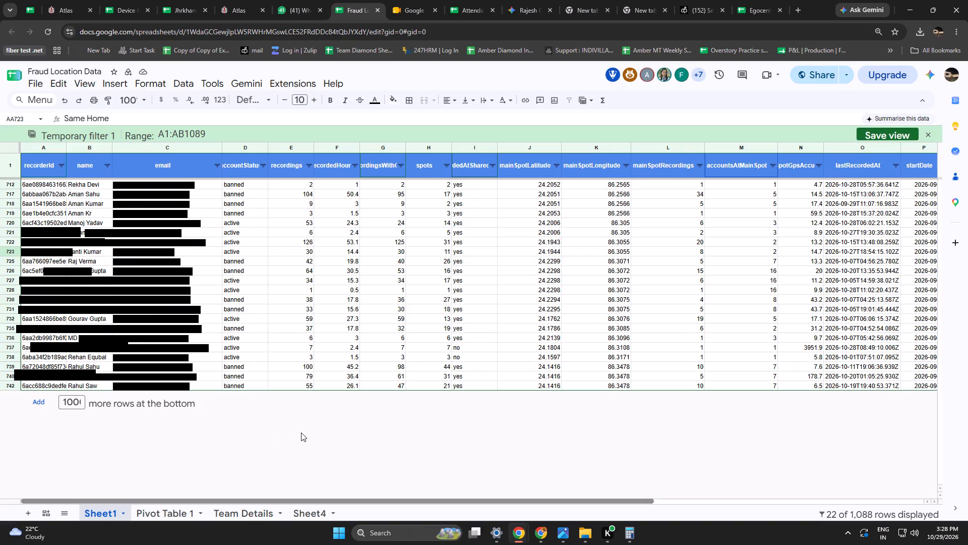
{"action": "left_click_drag", "start_coordinate": [301, 432], "coordinate": [560, 467]}
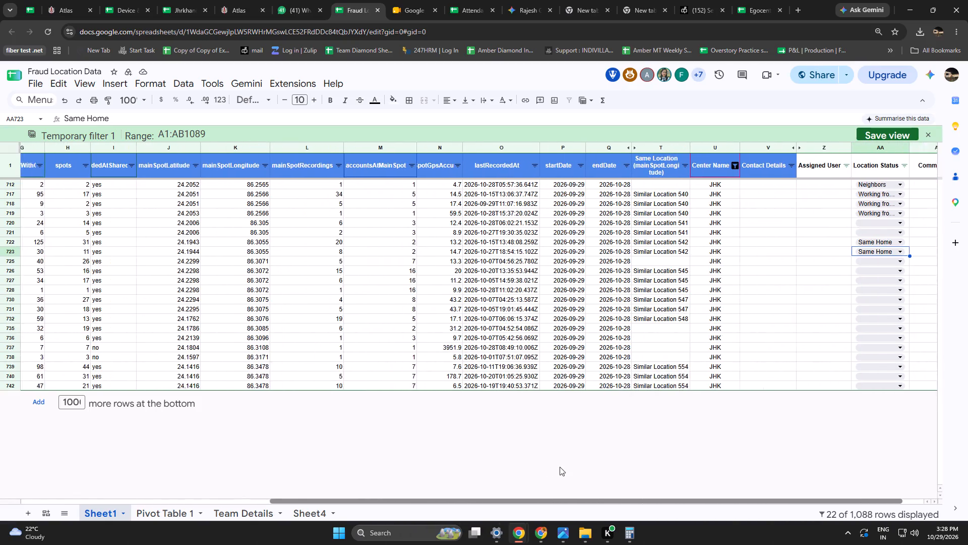
{"action": "left_click_drag", "start_coordinate": [560, 467], "coordinate": [285, 476]}
{"action": "left_click", "coordinate": [154, 257]}
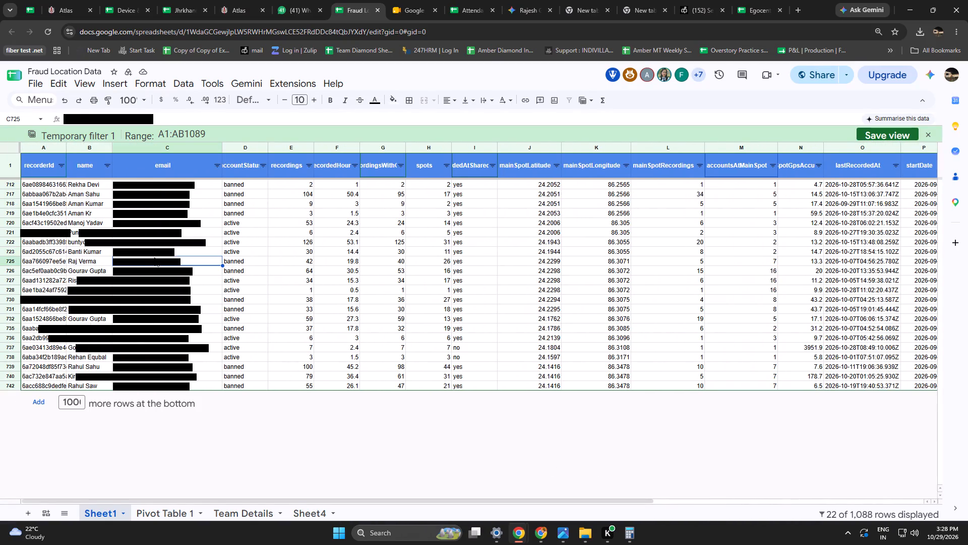
{"action": "key", "text": "Right"}
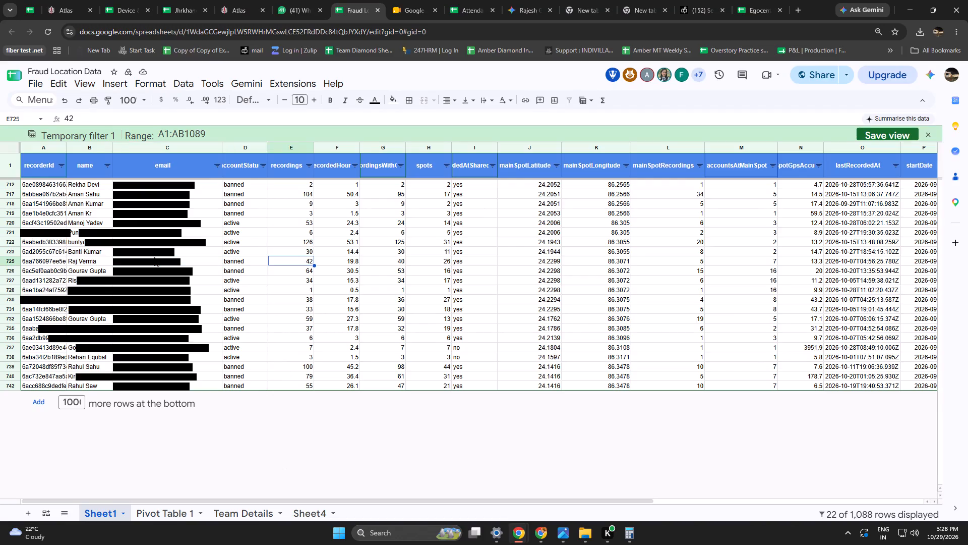
{"action": "key", "text": "Right"}
{"action": "key", "text": "Right"}
{"action": "key", "text": "Right"}
{"action": "key", "text": "Right"}
{"action": "key", "text": "Right"}
{"action": "key", "text": "Right"}
{"action": "key", "text": "Right"}
{"action": "key", "text": "Right"}
{"action": "key", "text": "Right"}
{"action": "key", "text": "Right"}
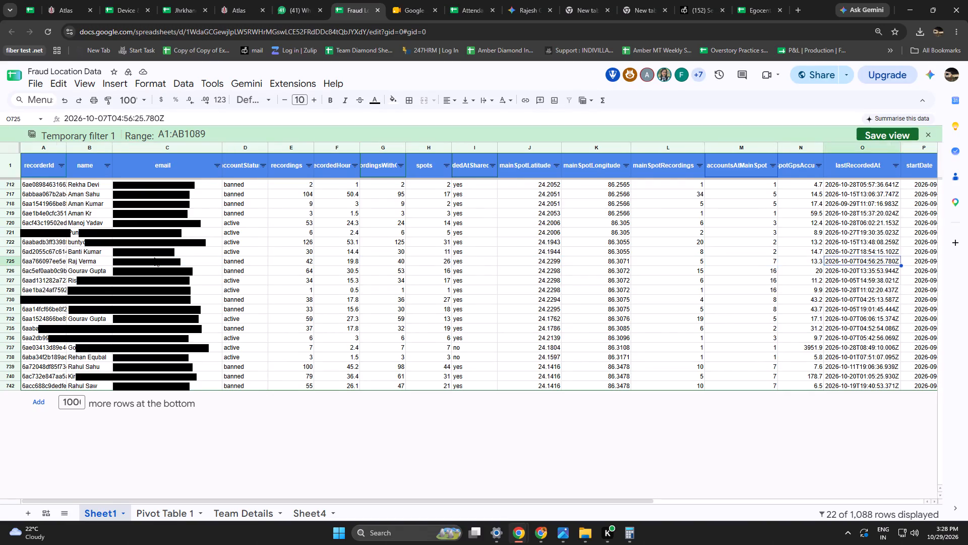
{"action": "key", "text": "Right"}
{"action": "key", "text": "Right"}
{"action": "key", "text": "Right"}
{"action": "key", "text": "Right"}
{"action": "key", "text": "Right"}
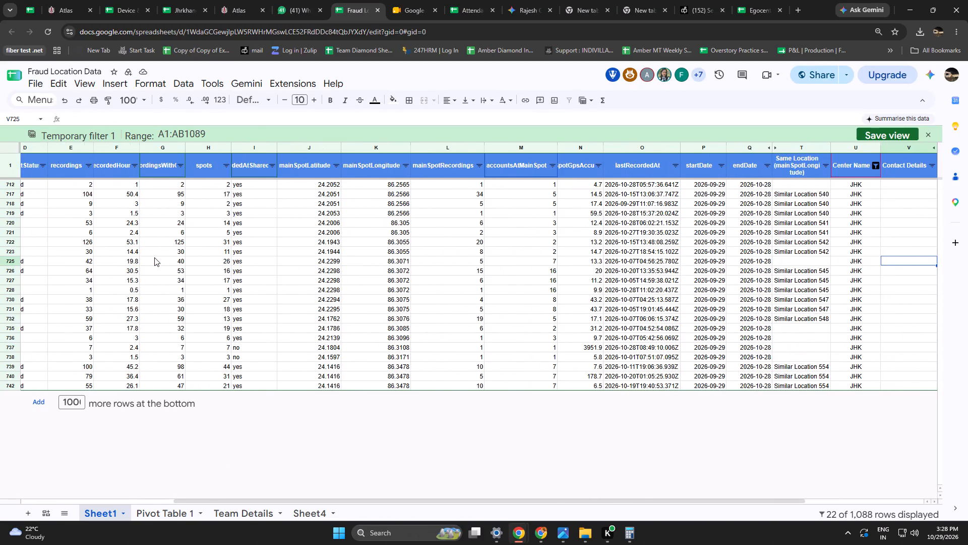
{"action": "key", "text": "Right"}
{"action": "key", "text": "Right"}
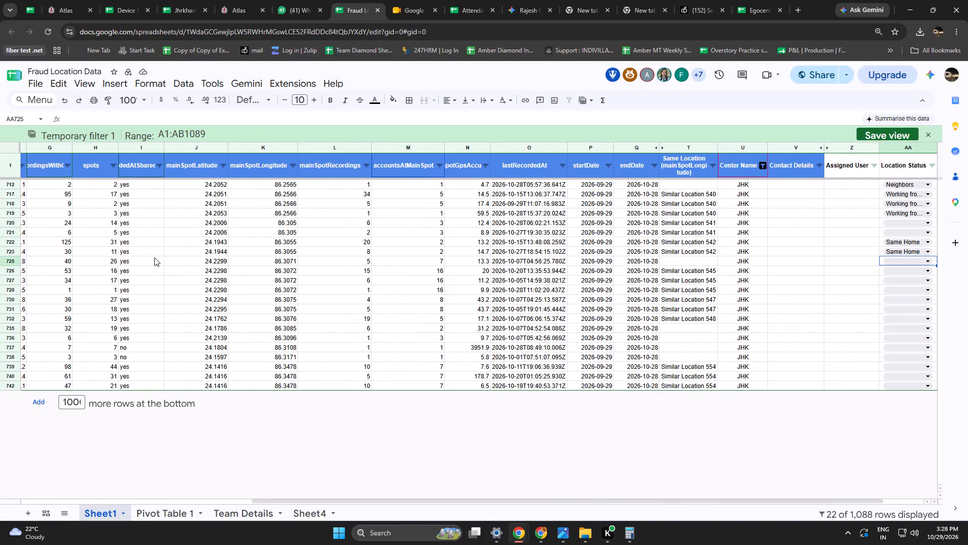
{"action": "left_click", "coordinate": [902, 259]}
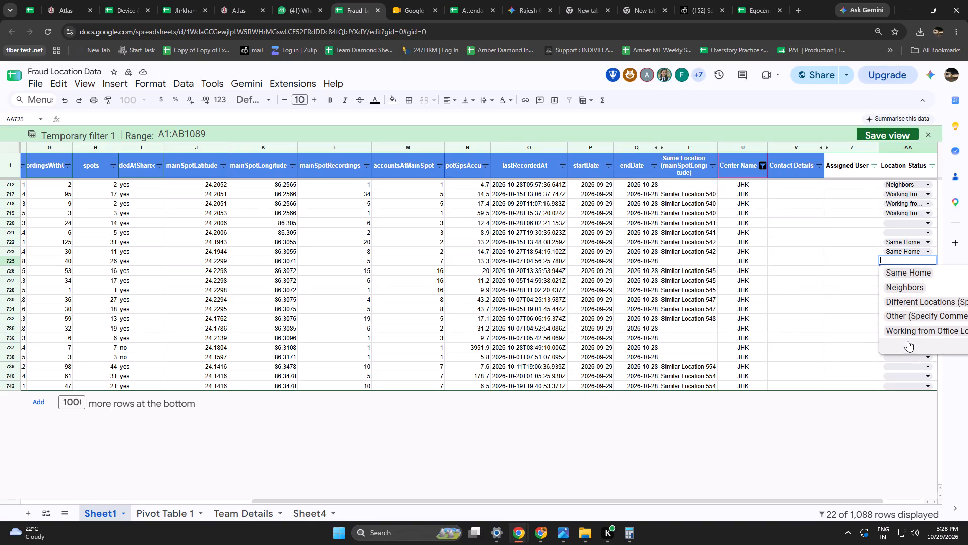
{"action": "left_click", "coordinate": [907, 333]}
{"action": "left_click", "coordinate": [902, 271]}
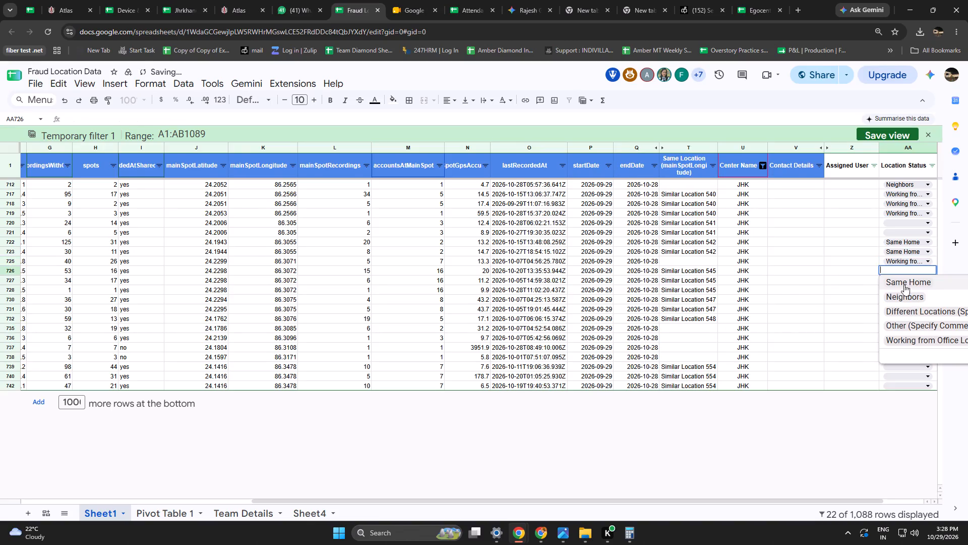
{"action": "left_click", "coordinate": [901, 335]}
Check the recorders down to row 735 and fill row 726's Location Status, Working from Office Location, down through row 735.
{"action": "left_click_drag", "start_coordinate": [596, 499], "coordinate": [455, 498]}
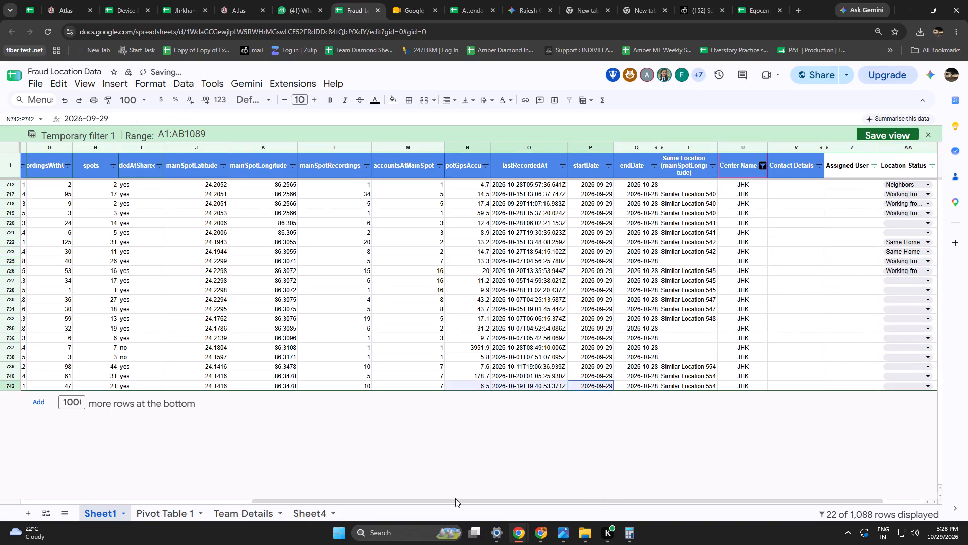
{"action": "left_click_drag", "start_coordinate": [455, 498], "coordinate": [454, 498]}
{"action": "left_click_drag", "start_coordinate": [451, 501], "coordinate": [112, 453]}
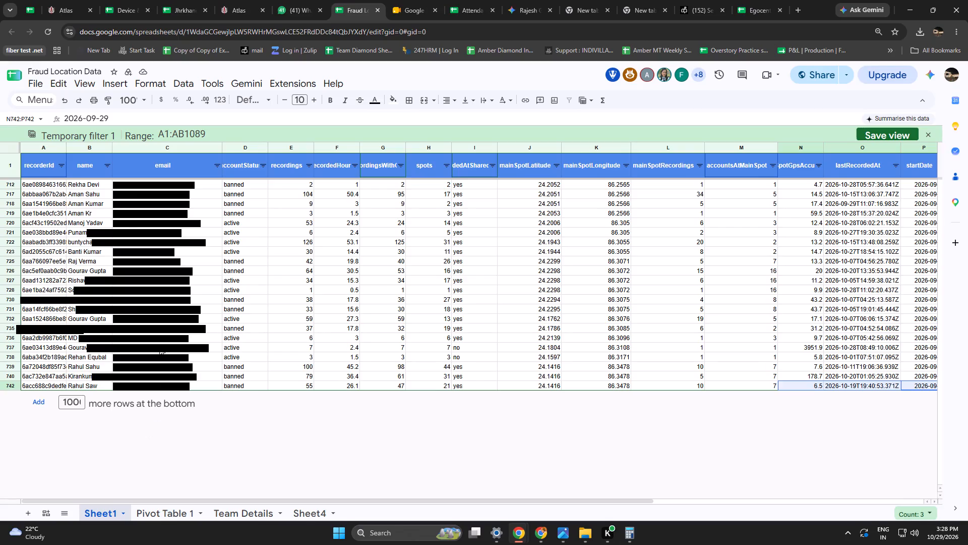
{"action": "left_click", "coordinate": [159, 347]}
{"action": "left_click", "coordinate": [167, 339]}
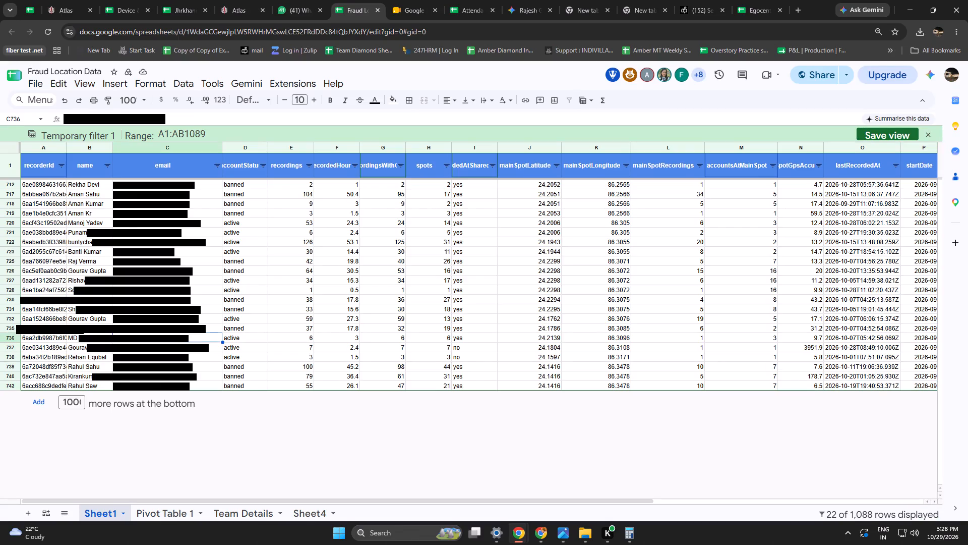
{"action": "left_click", "coordinate": [184, 332]}
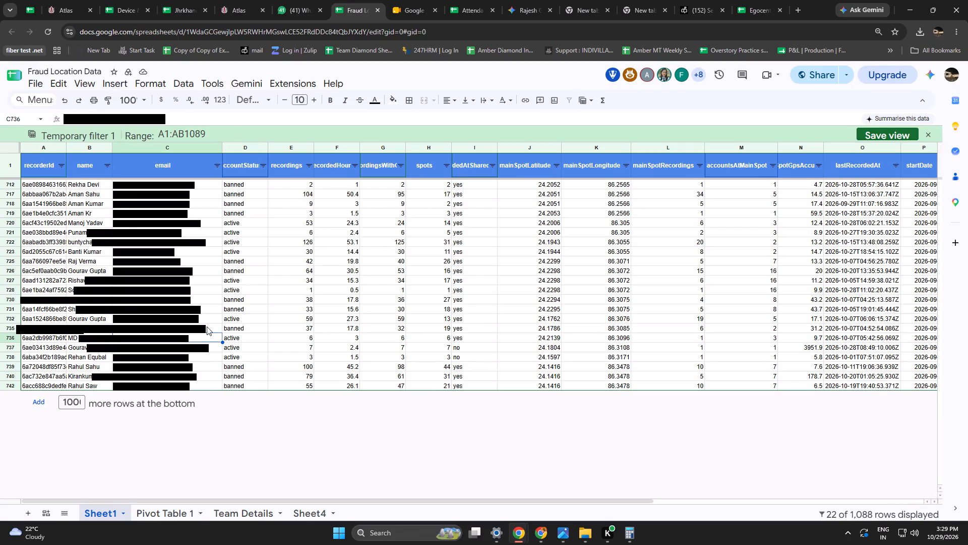
{"action": "left_click", "coordinate": [207, 326]}
{"action": "key", "text": "Right"}
{"action": "key", "text": "Right"}
{"action": "key", "text": "Right"}
{"action": "key", "text": "Right"}
{"action": "key", "text": "Right"}
{"action": "key", "text": "Right"}
{"action": "key", "text": "Right"}
{"action": "key", "text": "Right"}
{"action": "key", "text": "Right"}
{"action": "key", "text": "Right"}
{"action": "key", "text": "Right"}
{"action": "key", "text": "Right"}
{"action": "key", "text": "Right"}
{"action": "key", "text": "Right"}
{"action": "key", "text": "Right"}
{"action": "key", "text": "Right"}
{"action": "key", "text": "Right"}
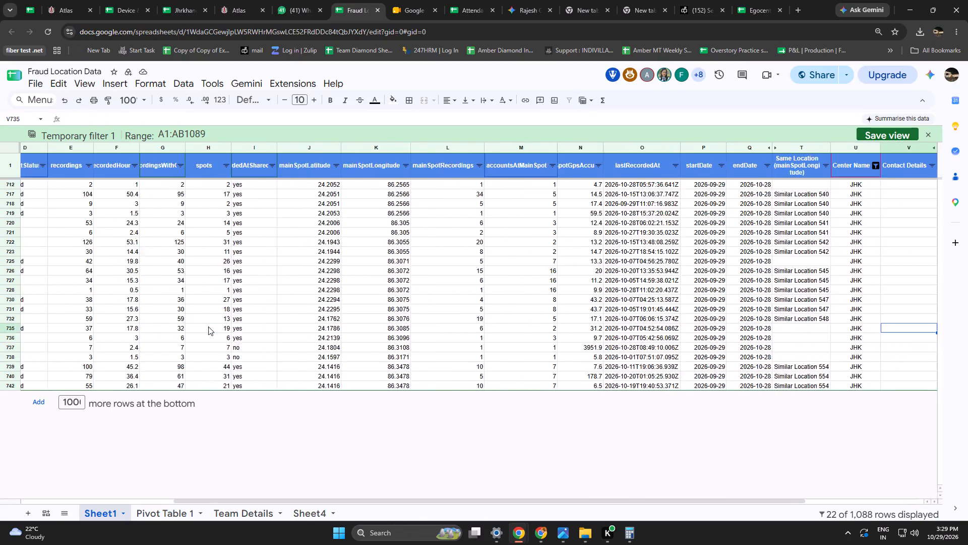
{"action": "key", "text": "Right"}
{"action": "key", "text": "Right"}
{"action": "key", "text": "Right"}
{"action": "key", "text": "Left"}
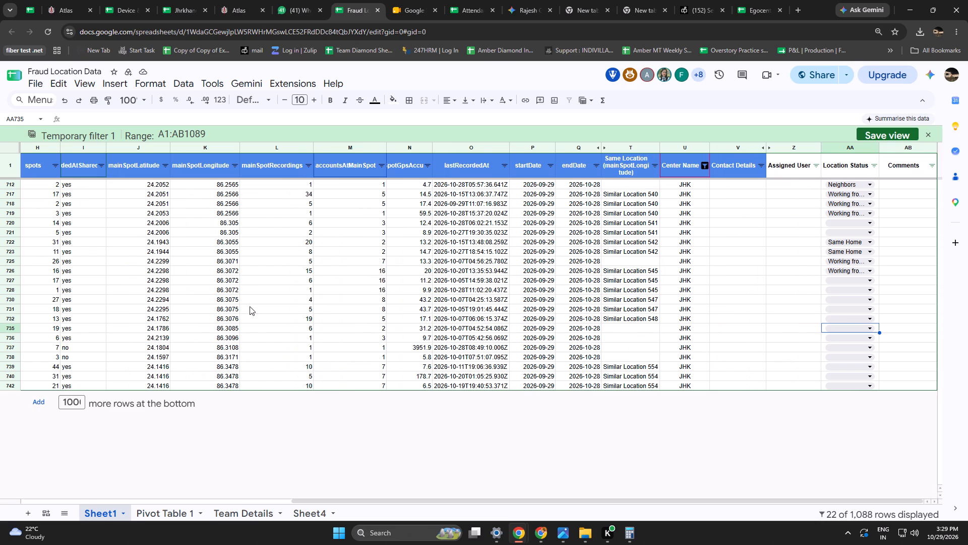
{"action": "left_click_drag", "start_coordinate": [876, 272], "coordinate": [870, 321]}
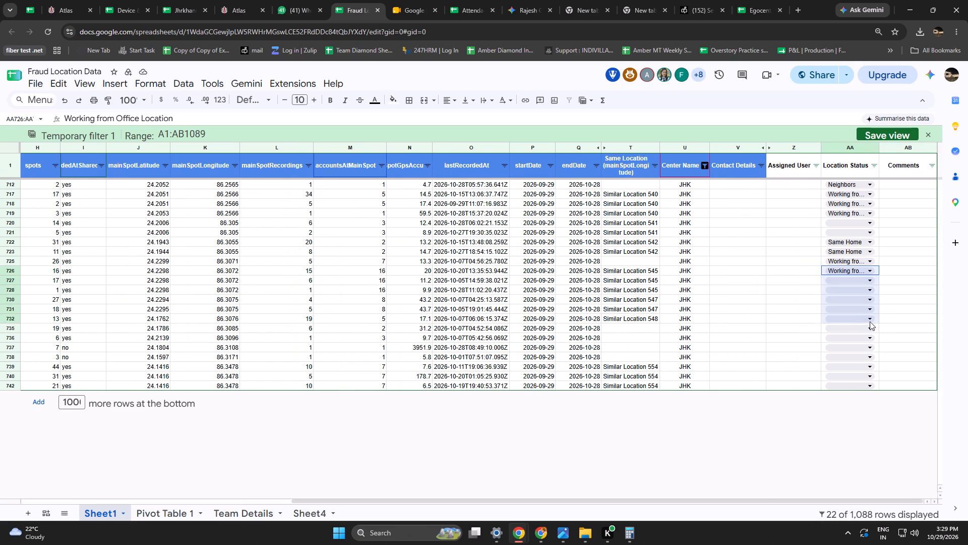
{"action": "left_click_drag", "start_coordinate": [870, 321], "coordinate": [868, 326]}
{"action": "key", "text": "ctrl+d"}
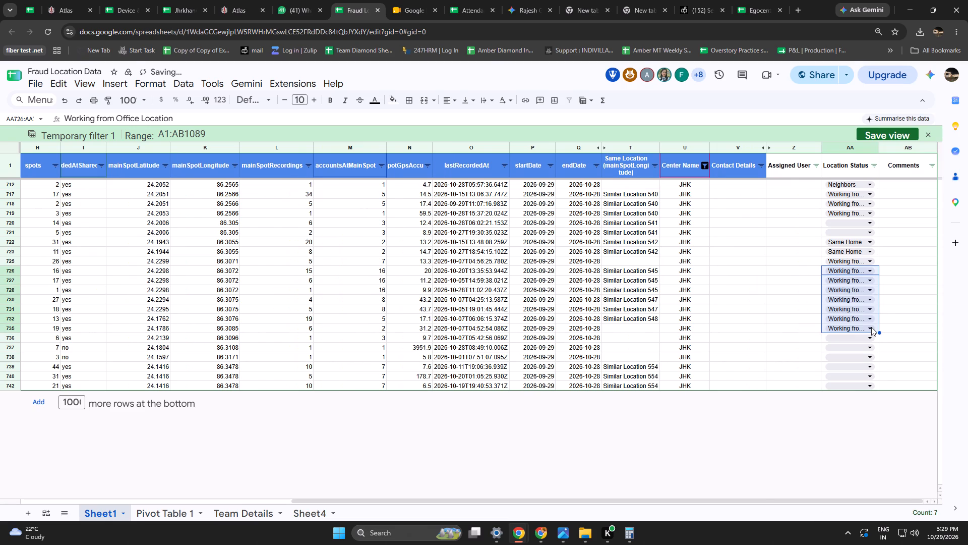
Check the recorder details of row 739, set its Location Status to Working from Office Location, and fill it down through row 742.
{"action": "left_click", "coordinate": [728, 344]}
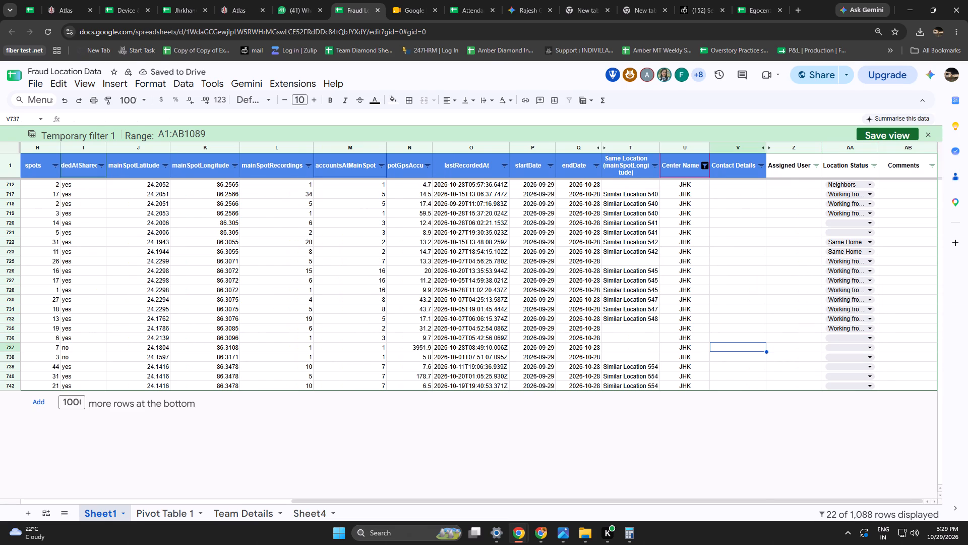
{"action": "left_click", "coordinate": [631, 319]}
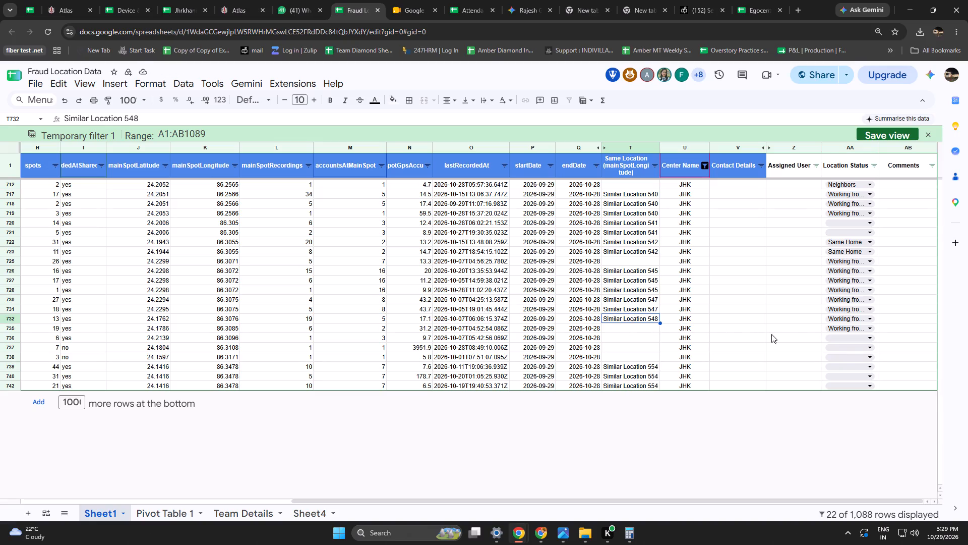
{"action": "left_click_drag", "start_coordinate": [554, 500], "coordinate": [513, 499]}
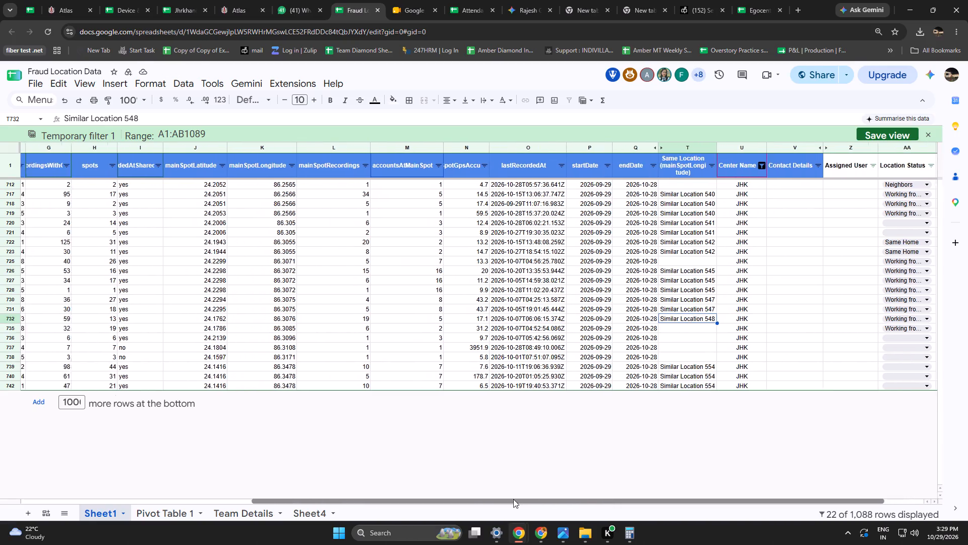
{"action": "left_click_drag", "start_coordinate": [513, 499], "coordinate": [150, 459]}
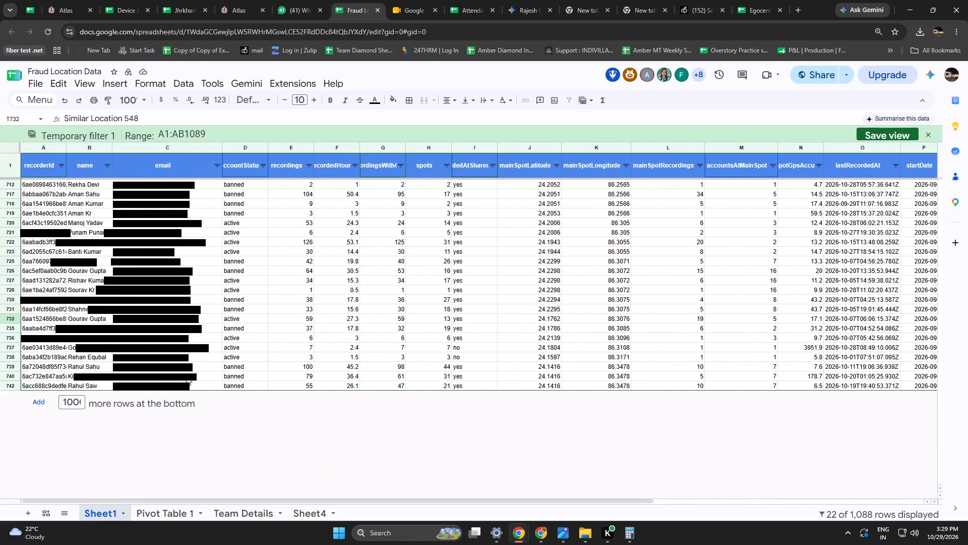
{"action": "left_click", "coordinate": [202, 367]}
{"action": "key", "text": "Right"}
{"action": "key", "text": "Right"}
{"action": "key", "text": "Right"}
{"action": "key", "text": "Right"}
{"action": "key", "text": "Right"}
{"action": "key", "text": "Right"}
{"action": "key", "text": "Right"}
{"action": "key", "text": "Right"}
{"action": "key", "text": "Right"}
{"action": "key", "text": "Right"}
{"action": "key", "text": "Right"}
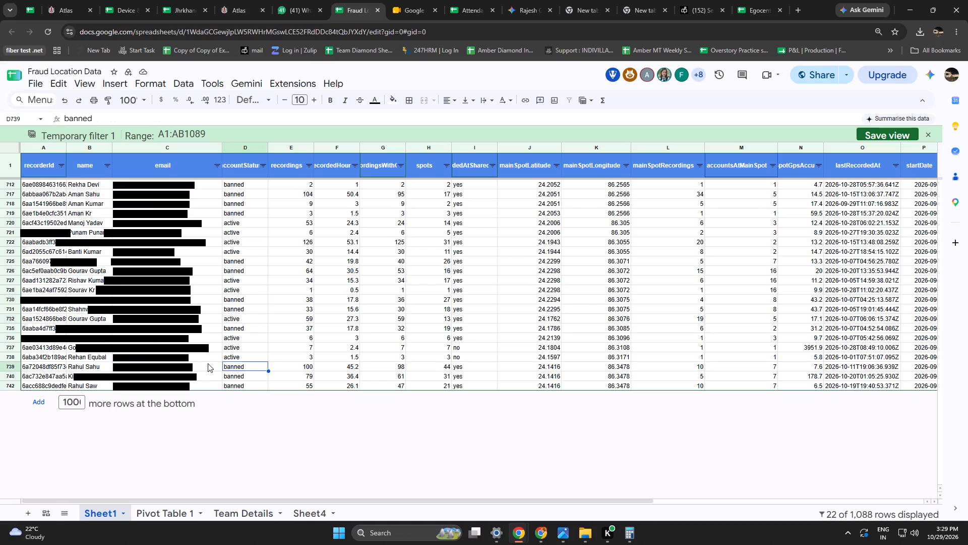
{"action": "key", "text": "Right"}
{"action": "key", "text": "Right"}
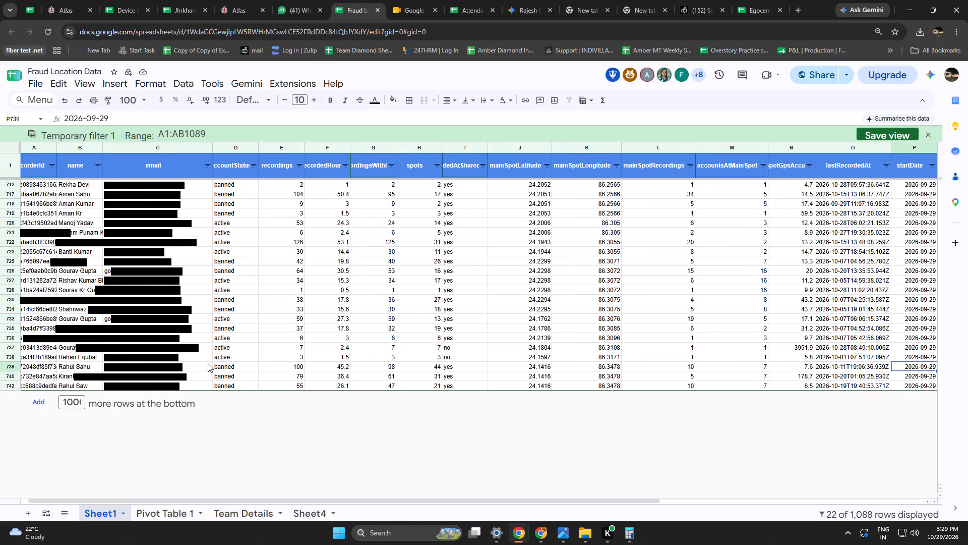
{"action": "key", "text": "Right"}
{"action": "key", "text": "Right"}
{"action": "key", "text": "Right"}
{"action": "key", "text": "Right"}
{"action": "key", "text": "Right"}
{"action": "key", "text": "Right"}
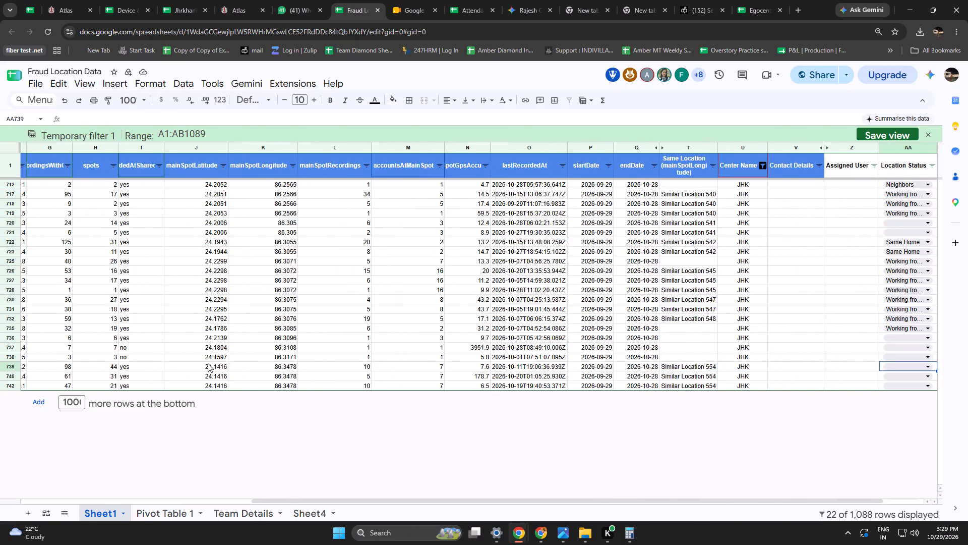
{"action": "key", "text": "Right"}
{"action": "key", "text": "Left"}
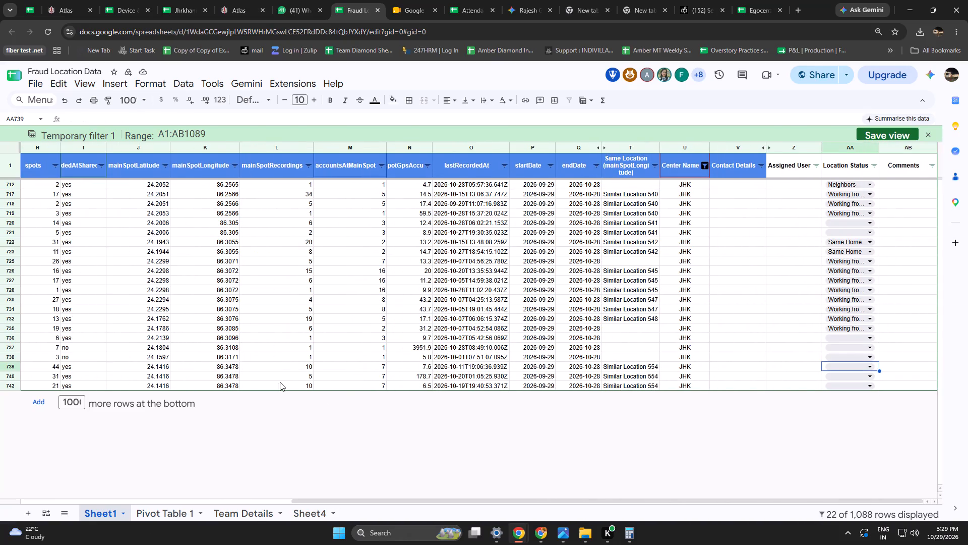
{"action": "left_click", "coordinate": [838, 366]}
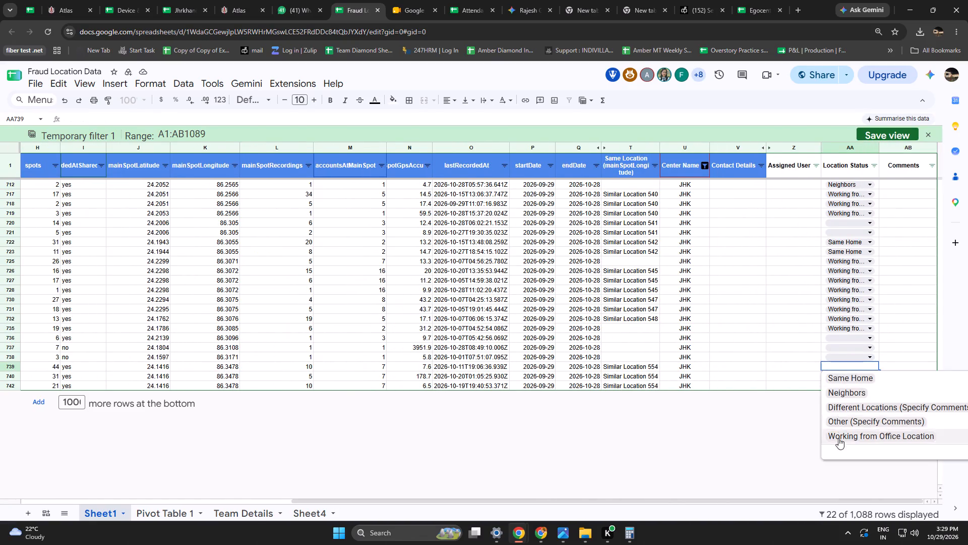
{"action": "left_click", "coordinate": [838, 438]}
{"action": "left_click_drag", "start_coordinate": [880, 370], "coordinate": [871, 389]}
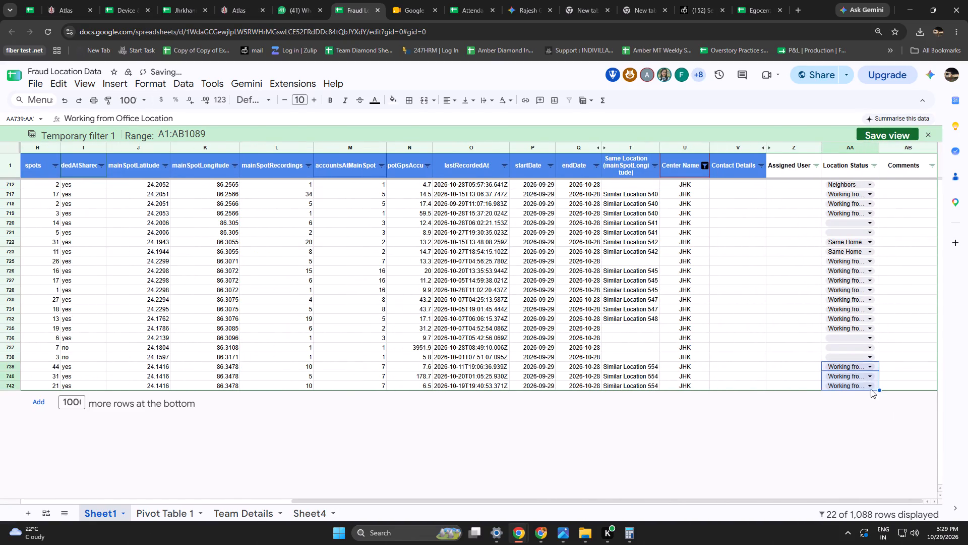
Check the remaining recorders' details and set the Location Status of rows 736, 737 and 738 to Same Home.
{"action": "left_click", "coordinate": [754, 425]}
{"action": "left_click_drag", "start_coordinate": [561, 502], "coordinate": [559, 500]}
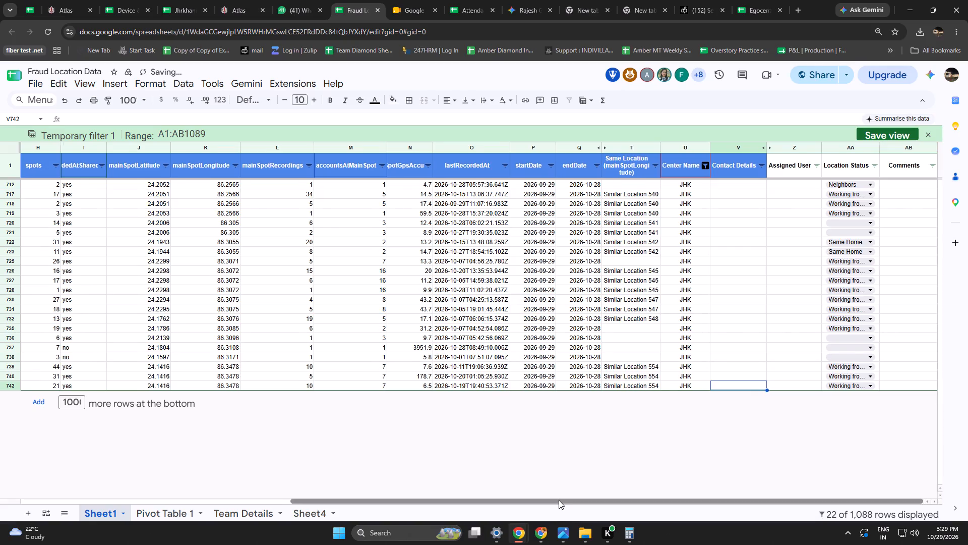
{"action": "left_click_drag", "start_coordinate": [559, 500], "coordinate": [169, 451]}
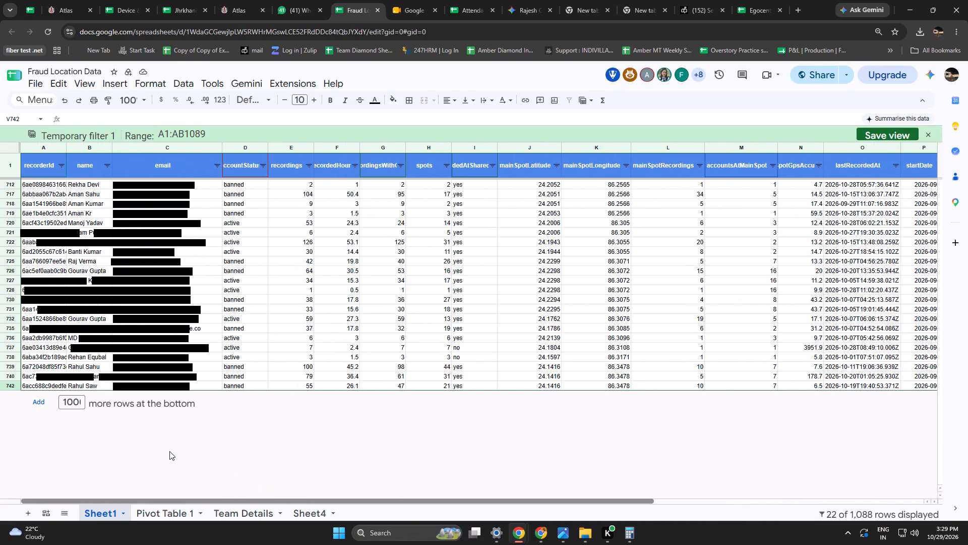
{"action": "left_click_drag", "start_coordinate": [169, 451], "coordinate": [600, 481]}
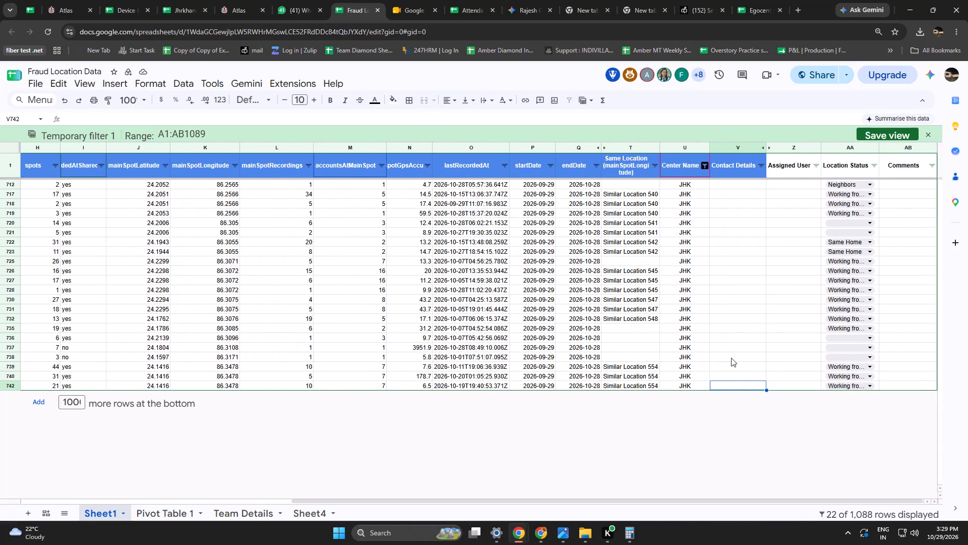
{"action": "left_click", "coordinate": [854, 338]}
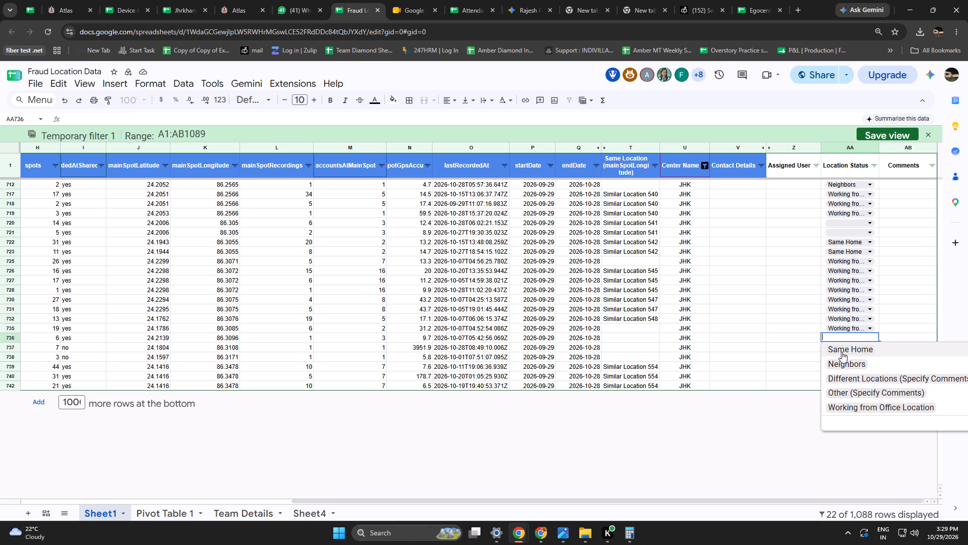
{"action": "left_click", "coordinate": [842, 352]}
{"action": "left_click", "coordinate": [860, 346]}
{"action": "left_click", "coordinate": [834, 358]}
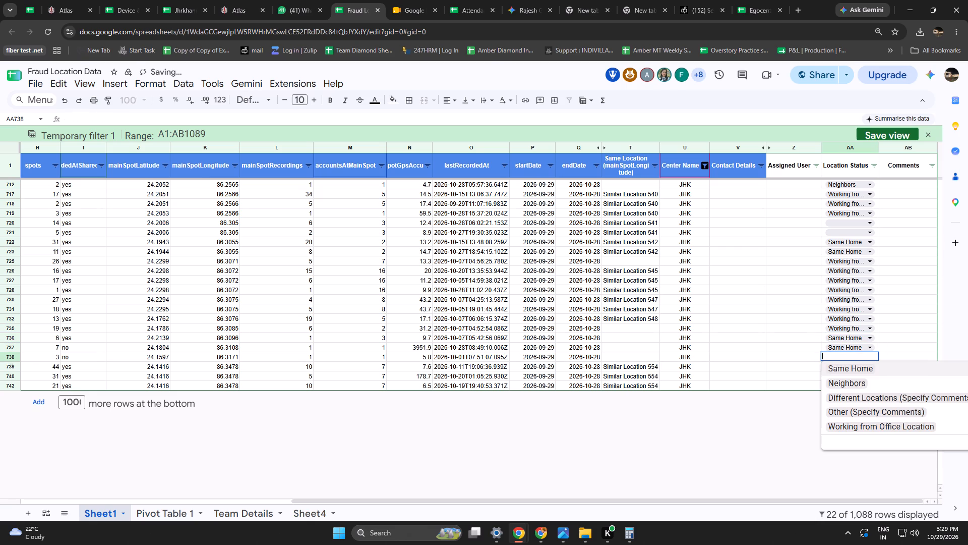
{"action": "left_click", "coordinate": [854, 355]}
{"action": "left_click", "coordinate": [840, 373]}
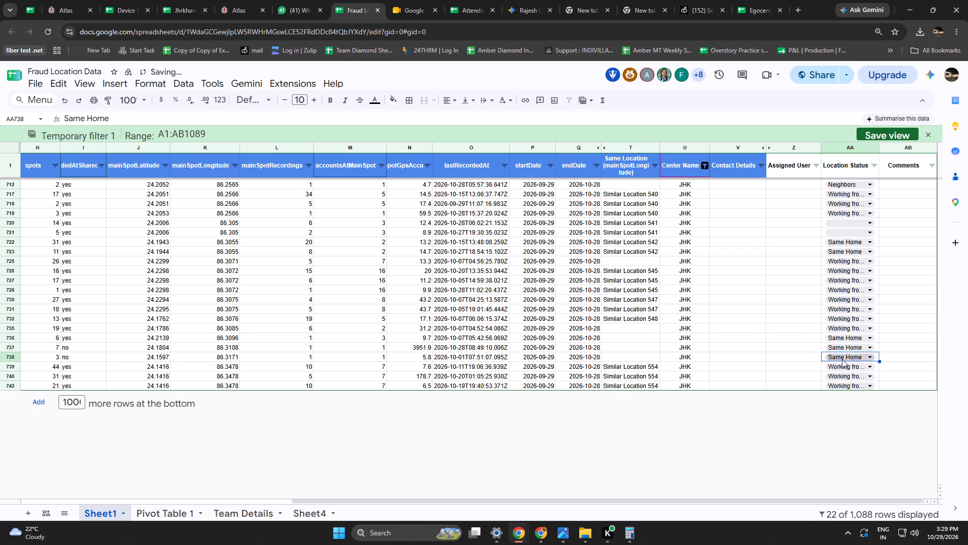
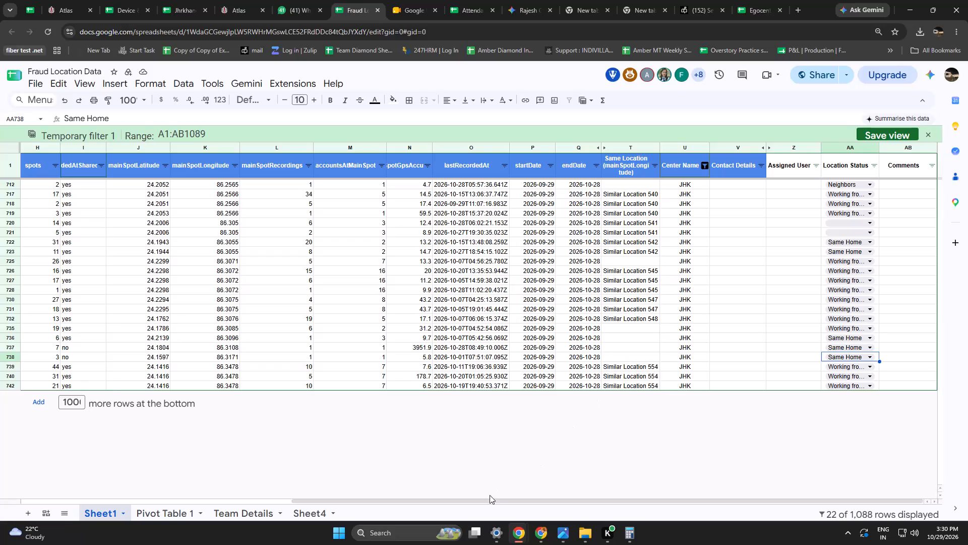
Change the Location Status of rows 722 and 723 to Neighbors.
{"action": "left_click", "coordinate": [486, 502]}
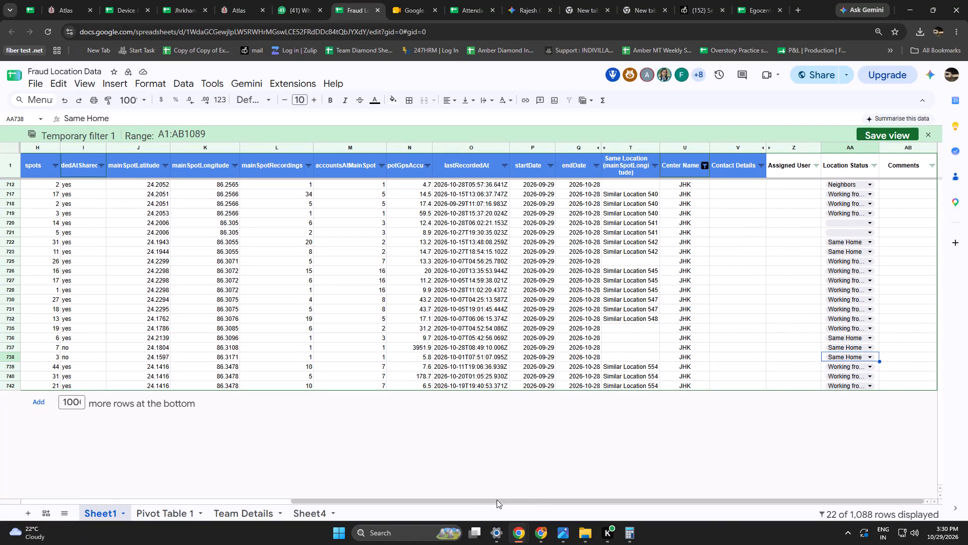
{"action": "left_click", "coordinate": [835, 243]}
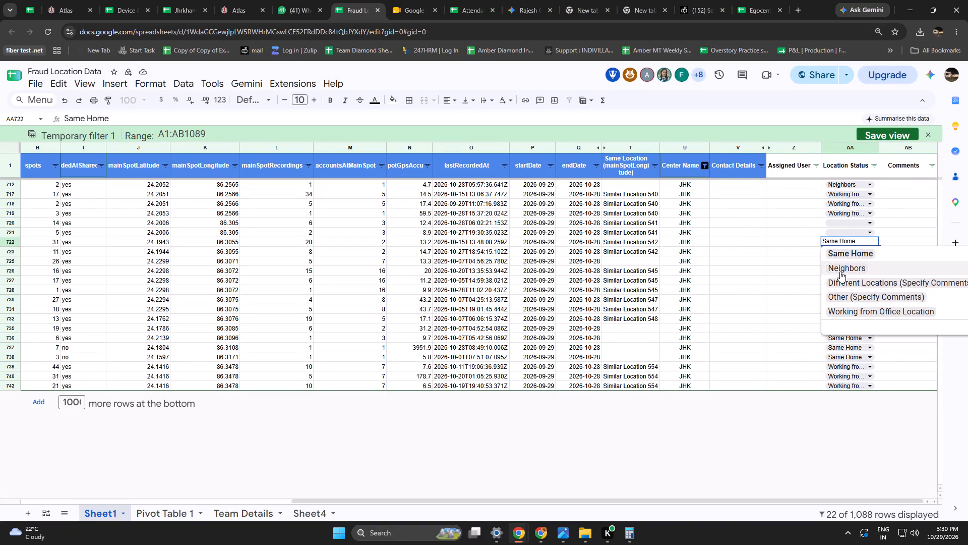
{"action": "left_click", "coordinate": [840, 271]}
{"action": "left_click", "coordinate": [850, 250]}
{"action": "left_click_drag", "start_coordinate": [839, 263], "coordinate": [836, 276]}
{"action": "left_click", "coordinate": [836, 276]}
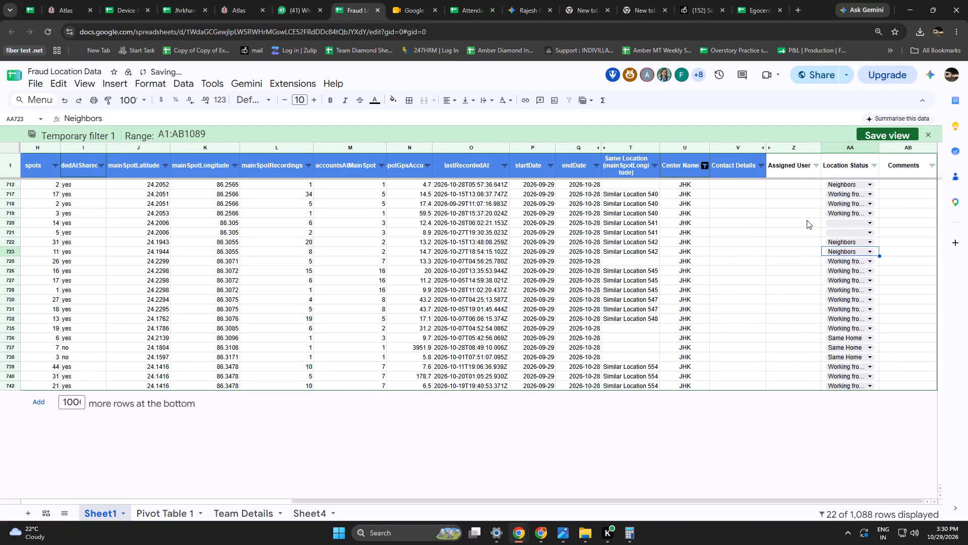
Check the recorder details of row 720, whose Location Status is still blank, back to the recorder's name.
{"action": "left_click", "coordinate": [807, 220]}
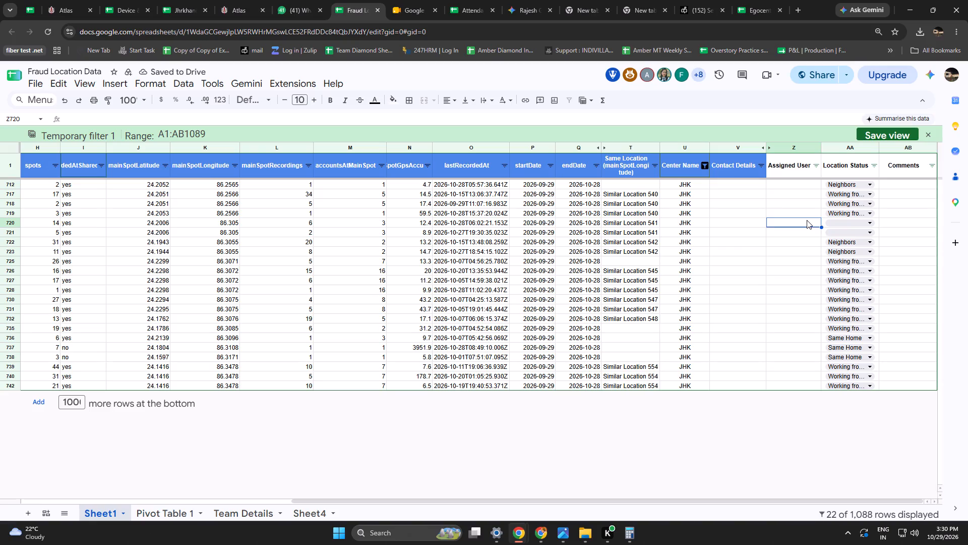
{"action": "key", "text": "Left"}
{"action": "key", "text": "Left"}
{"action": "key", "text": "Left"}
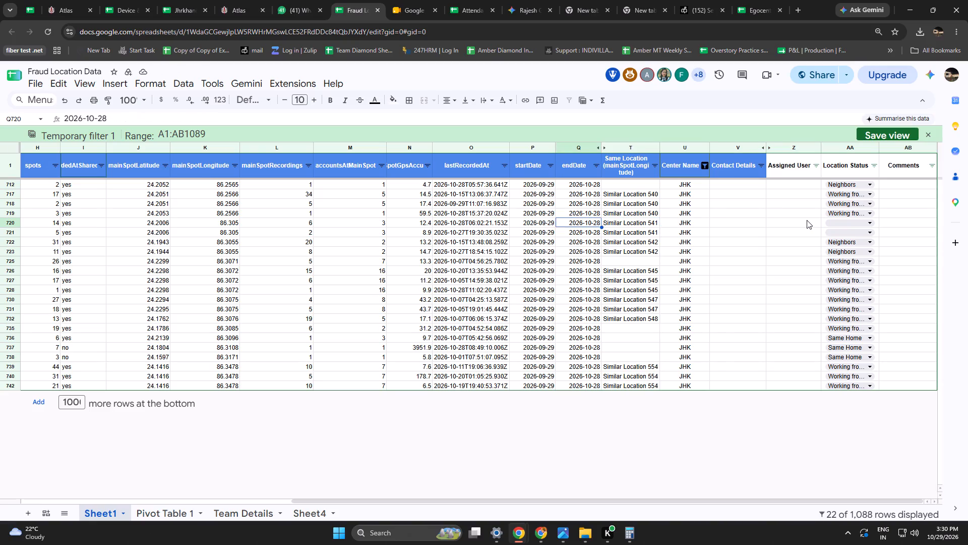
{"action": "key", "text": "Left"}
{"action": "key", "text": "Left"}
{"action": "key", "text": "Left"}
{"action": "key", "text": "Left"}
{"action": "key", "text": "Left"}
{"action": "key", "text": "Left"}
{"action": "key", "text": "Left"}
{"action": "key", "text": "Left"}
{"action": "key", "text": "Left"}
{"action": "key", "text": "Left"}
{"action": "key", "text": "Left"}
{"action": "key", "text": "Left"}
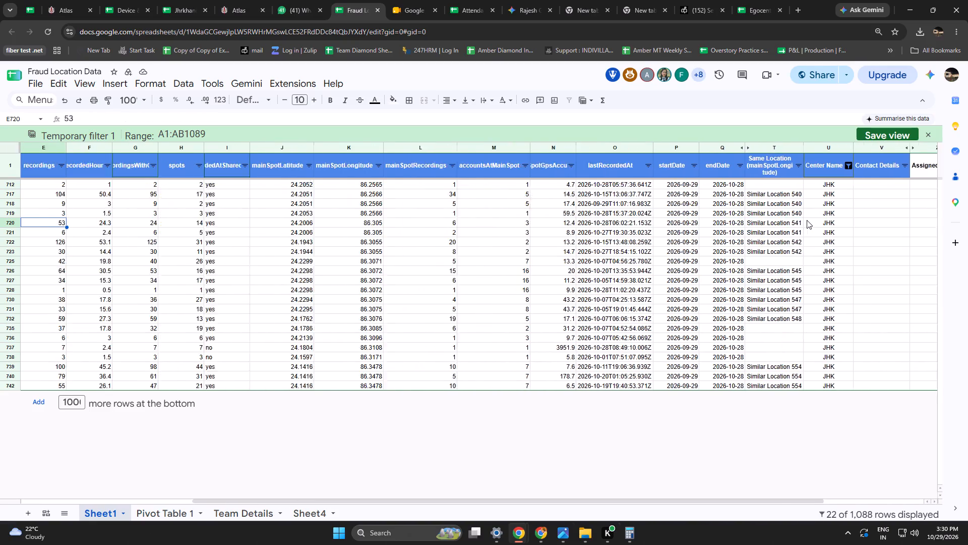
{"action": "key", "text": "Left"}
{"action": "key", "text": "Left"}
{"action": "key", "text": "Left"}
{"action": "key", "text": "Left"}
{"action": "key", "text": "Right"}
{"action": "key", "text": "Right"}
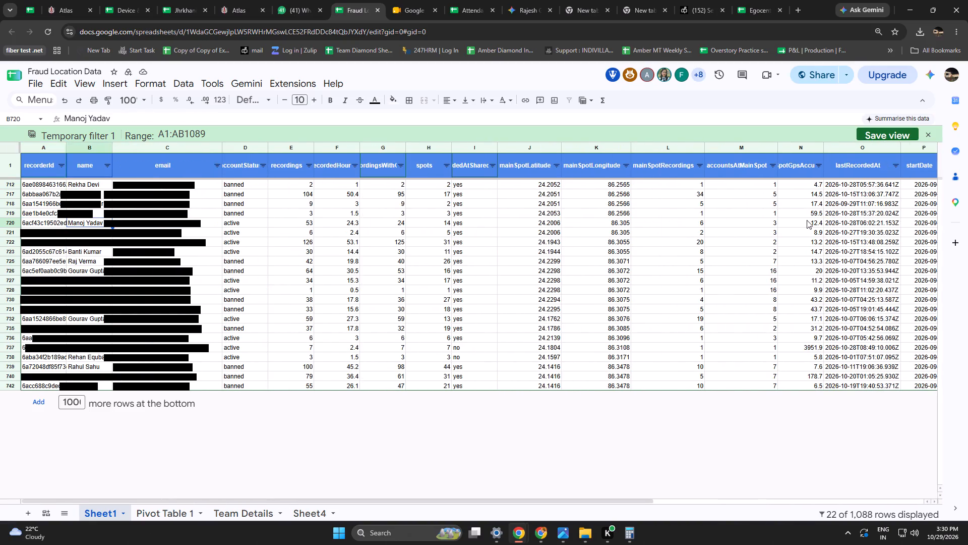
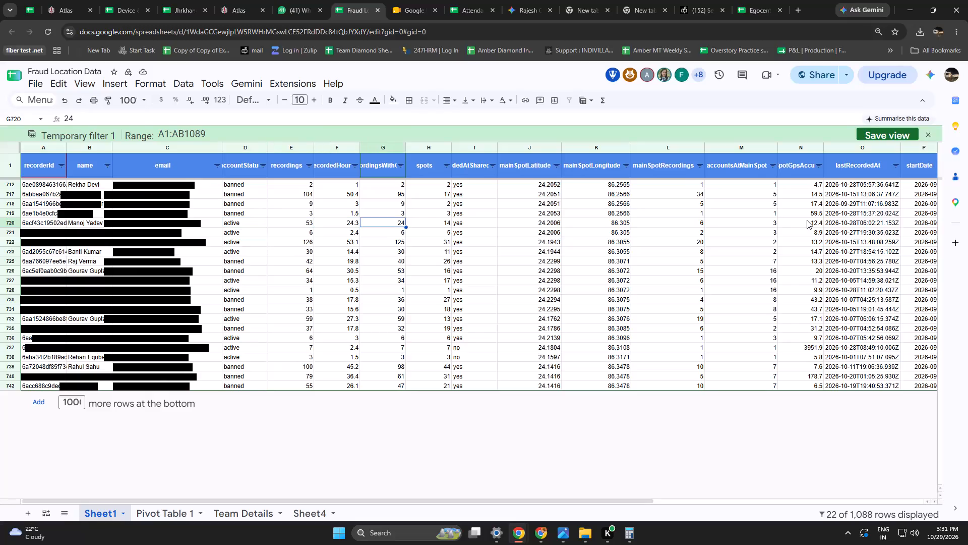
Review row 720's main spot coordinates, recording dates, shared-location group and center through to its blank Location Status.
{"action": "key", "text": "Right"}
{"action": "key", "text": "Right"}
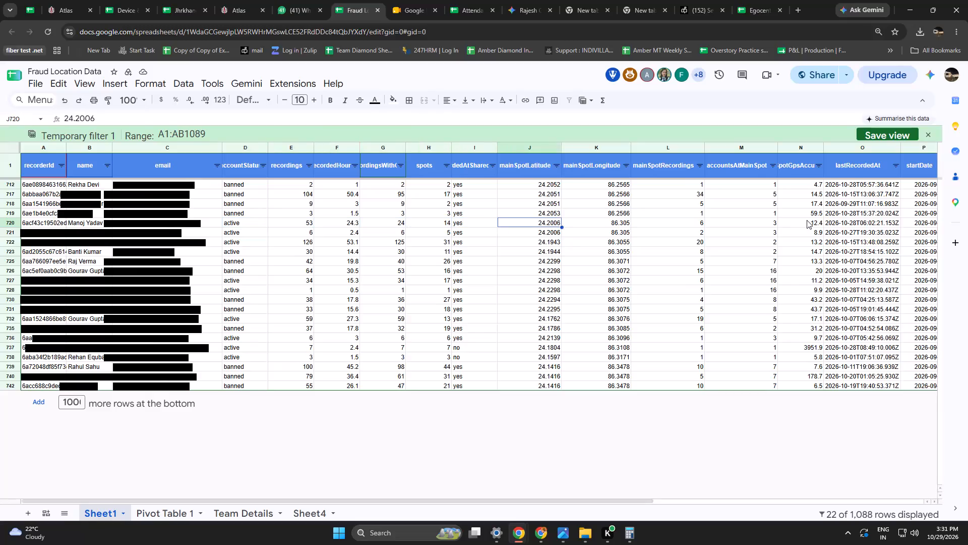
{"action": "key", "text": "Right"}
{"action": "key", "text": "Right"}
{"action": "key", "text": "Right"}
{"action": "key", "text": "Right"}
{"action": "key", "text": "Right"}
{"action": "key", "text": "Right"}
{"action": "key", "text": "Right"}
{"action": "key", "text": "Right"}
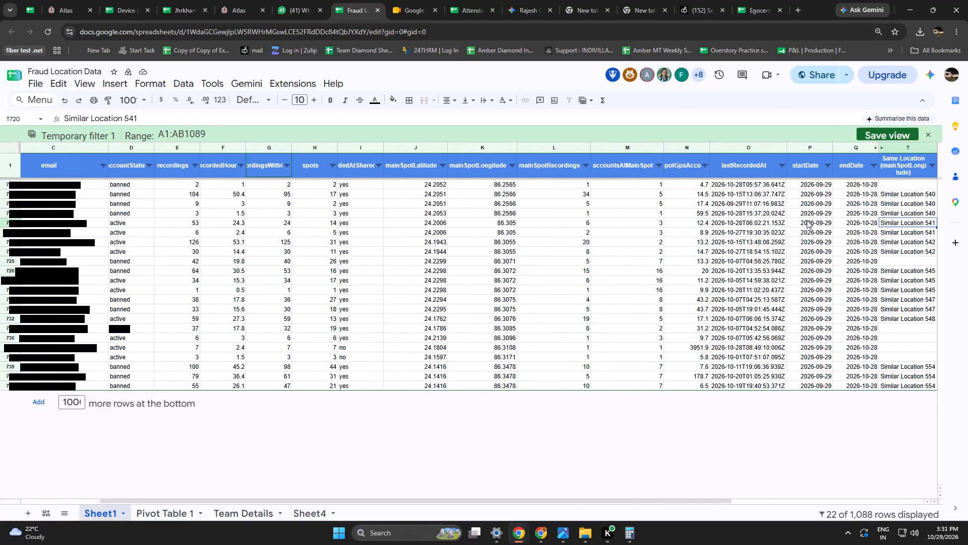
{"action": "key", "text": "Right"}
{"action": "key", "text": "Right"}
{"action": "key", "text": "Left"}
{"action": "key", "text": "Left"}
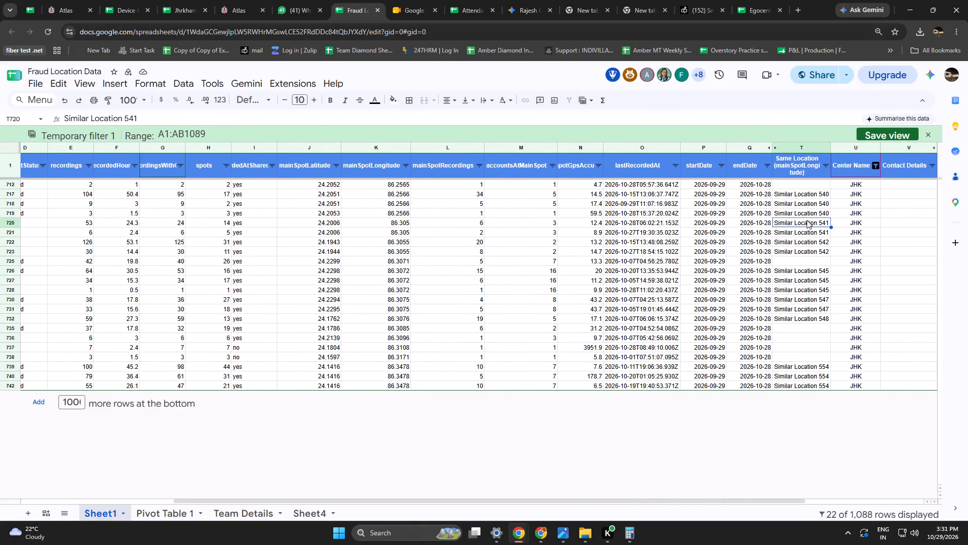
{"action": "key", "text": "Left"}
{"action": "key", "text": "Left"}
{"action": "key", "text": "Left"}
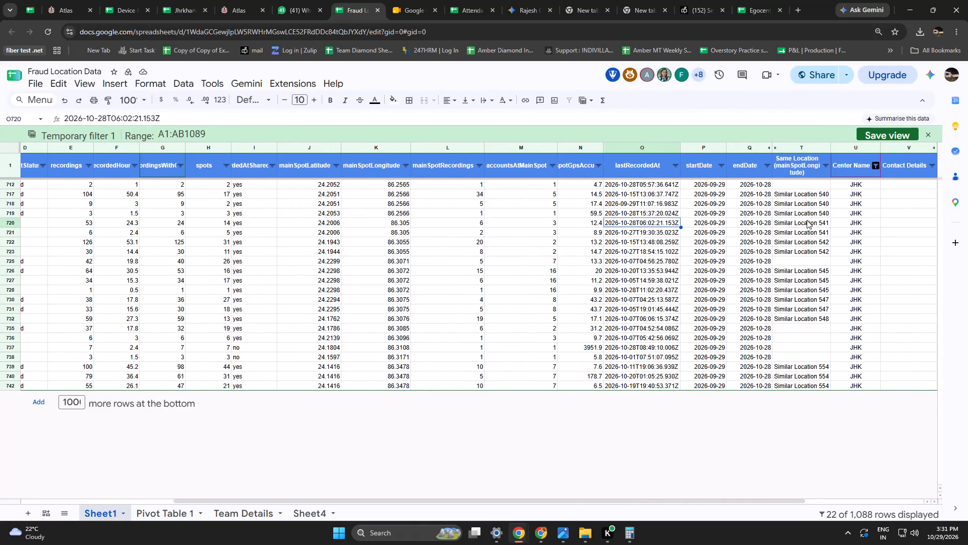
{"action": "key", "text": "Right"}
{"action": "key", "text": "Left"}
{"action": "key", "text": "Left"}
{"action": "key", "text": "Right"}
{"action": "key", "text": "Right"}
{"action": "key", "text": "Right"}
{"action": "key", "text": "Right"}
{"action": "key", "text": "Right"}
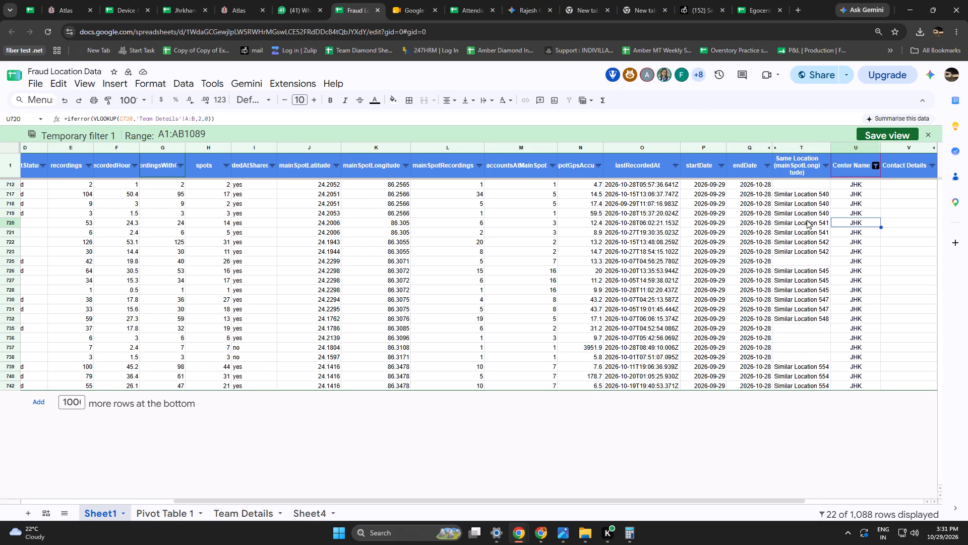
{"action": "key", "text": "Right"}
{"action": "key", "text": "Right"}
{"action": "key", "text": "Right"}
{"action": "key", "text": "Right"}
{"action": "key", "text": "Left"}
{"action": "key", "text": "Left"}
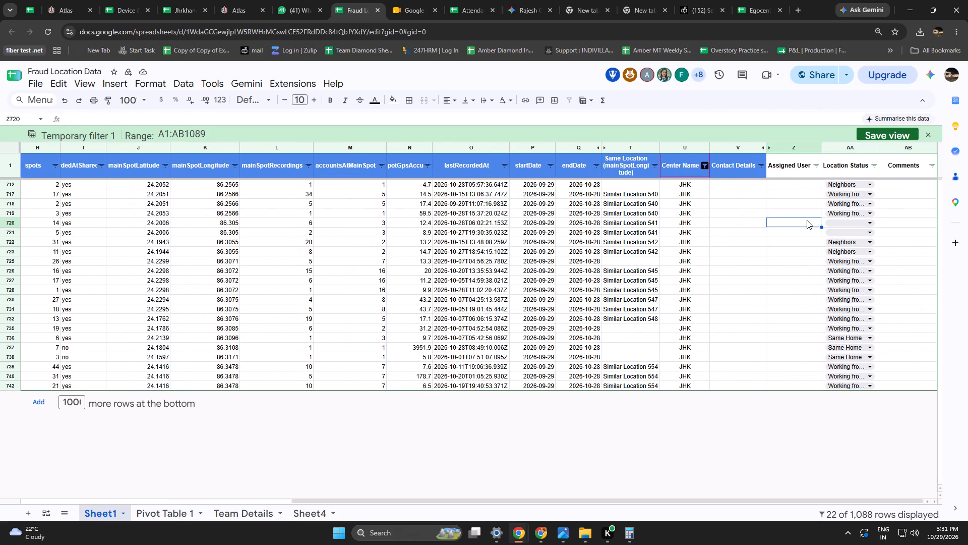
{"action": "key", "text": "Left"}
{"action": "key", "text": "Right"}
{"action": "key", "text": "Right"}
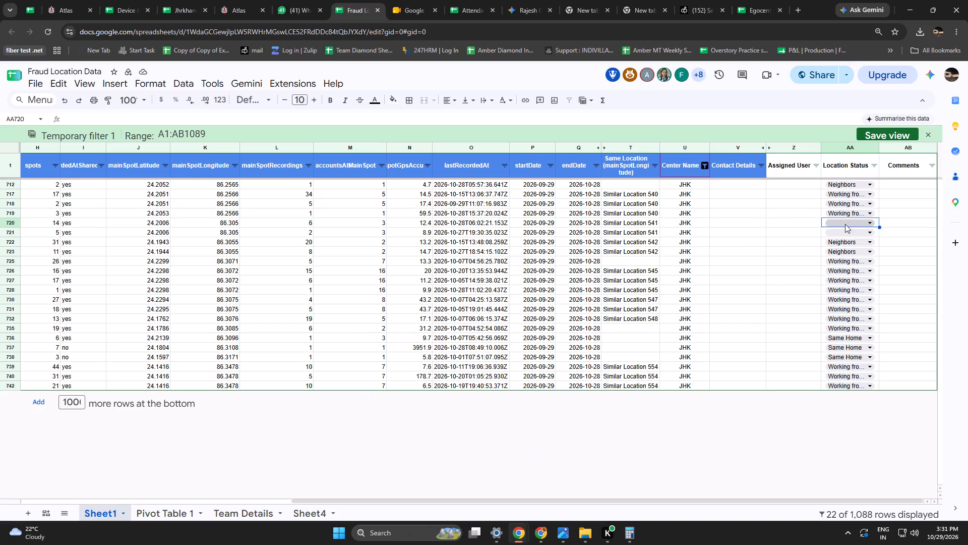
Compare the recorder names and location details of row 719 and the neighbouring rows with their Location Status entries.
{"action": "left_click_drag", "start_coordinate": [538, 499], "coordinate": [530, 500]}
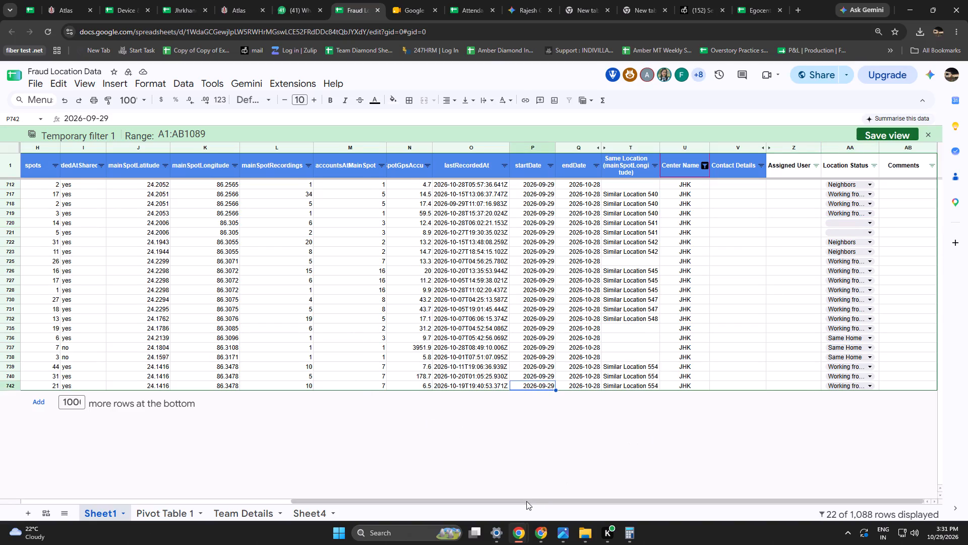
{"action": "left_click_drag", "start_coordinate": [526, 501], "coordinate": [510, 497]}
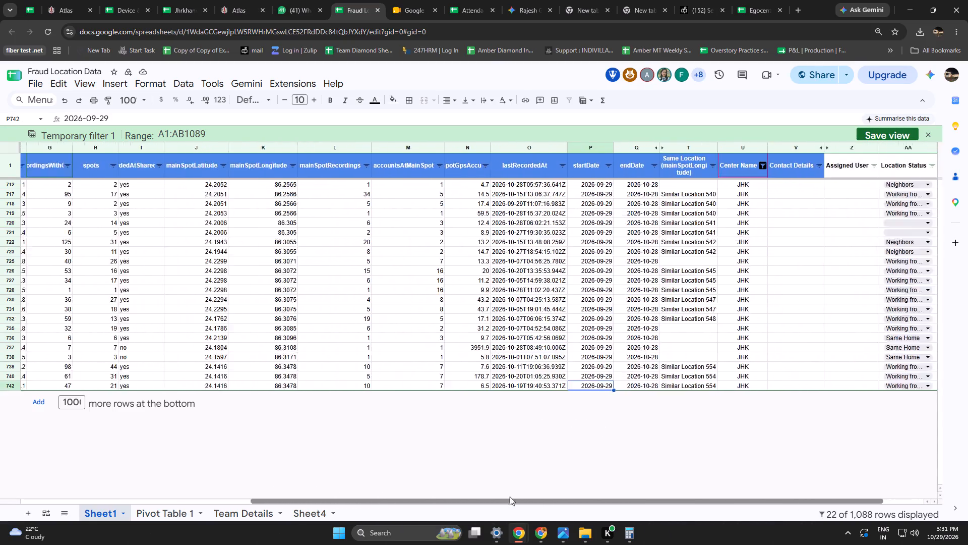
{"action": "left_click_drag", "start_coordinate": [510, 497], "coordinate": [189, 440]}
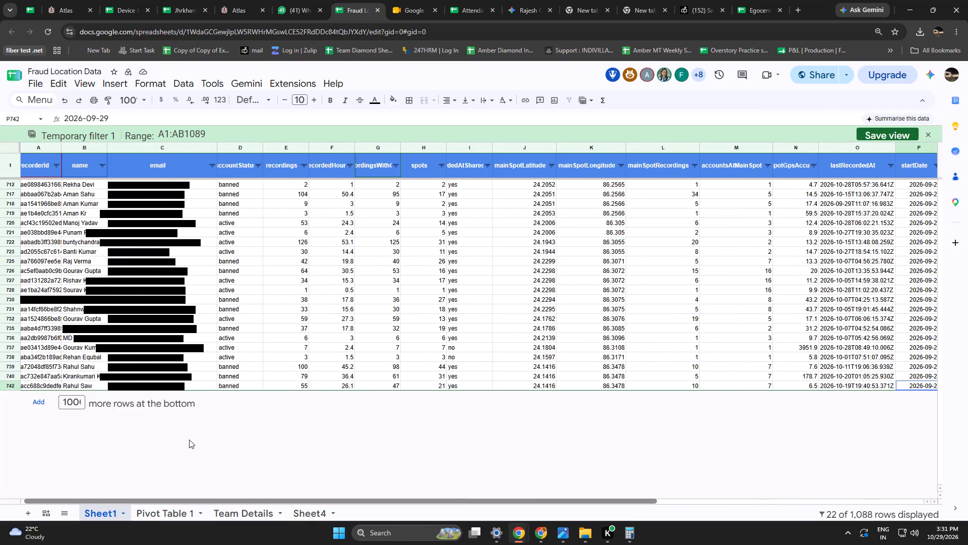
{"action": "left_click_drag", "start_coordinate": [189, 440], "coordinate": [246, 441]}
{"action": "left_click_drag", "start_coordinate": [246, 441], "coordinate": [403, 450]}
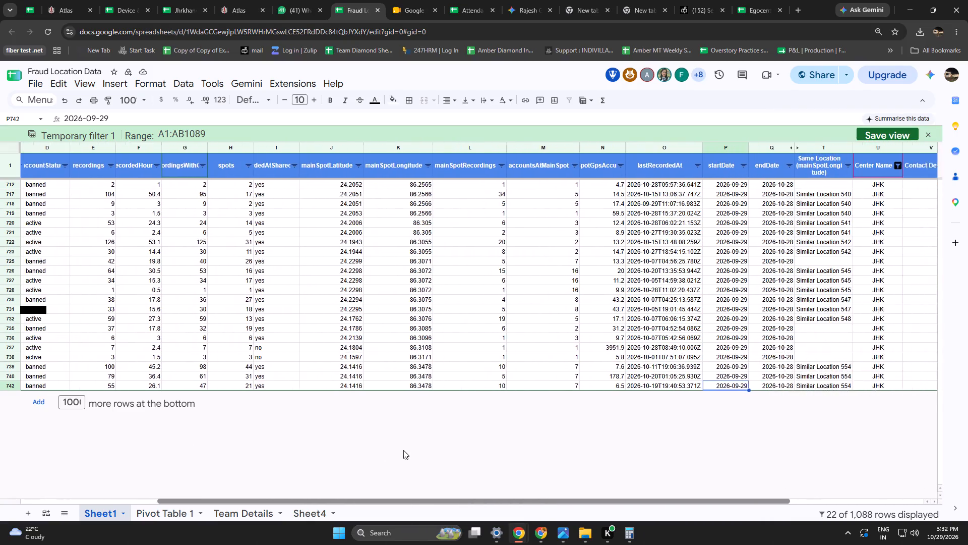
{"action": "left_click_drag", "start_coordinate": [403, 450], "coordinate": [557, 459]}
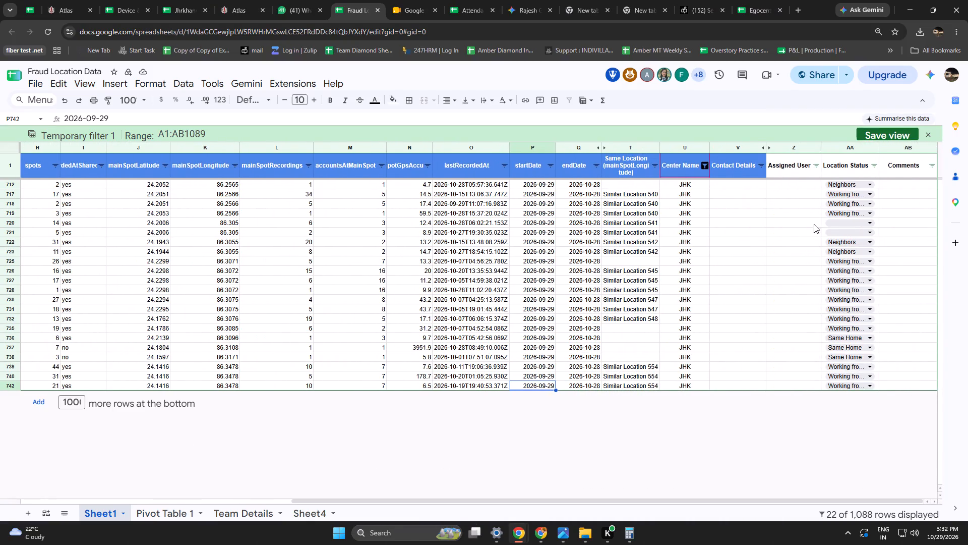
{"action": "left_click", "coordinate": [815, 209]}
{"action": "key", "text": "Left"}
{"action": "key", "text": "Left"}
{"action": "key", "text": "Left"}
{"action": "key", "text": "Left"}
{"action": "key", "text": "Left"}
{"action": "key", "text": "Left"}
{"action": "key", "text": "Left"}
{"action": "key", "text": "Left"}
{"action": "key", "text": "Left"}
{"action": "key", "text": "Left"}
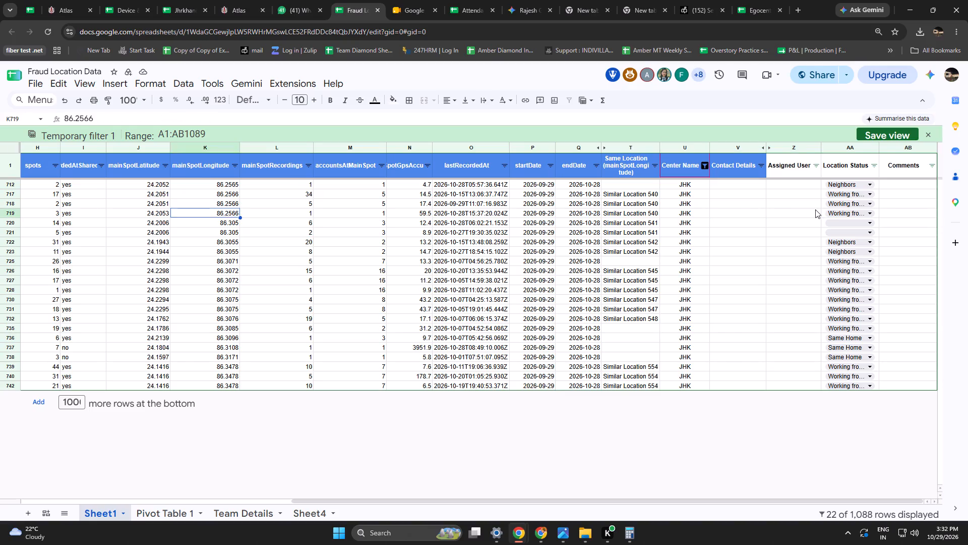
{"action": "key", "text": "Left"}
{"action": "key", "text": "Left"}
{"action": "key", "text": "Left"}
{"action": "key", "text": "Left"}
{"action": "key", "text": "Left"}
{"action": "key", "text": "Left"}
{"action": "key", "text": "Left"}
{"action": "key", "text": "Left"}
{"action": "key", "text": "Left"}
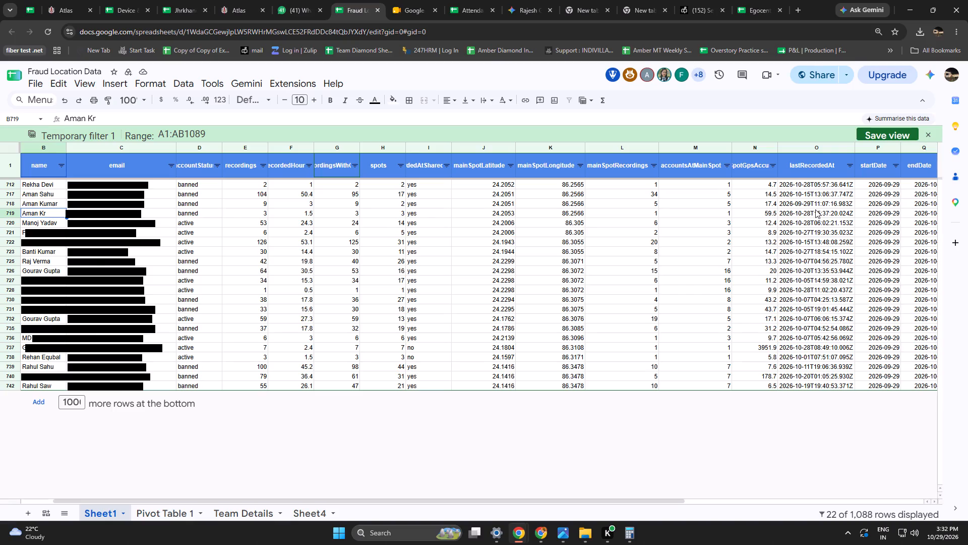
{"action": "key", "text": "Right"}
{"action": "key", "text": "Right"}
{"action": "key", "text": "Right"}
{"action": "key", "text": "Right"}
{"action": "key", "text": "Right"}
{"action": "key", "text": "Right"}
{"action": "key", "text": "Right"}
{"action": "key", "text": "Right"}
{"action": "key", "text": "Right"}
{"action": "key", "text": "Right"}
{"action": "key", "text": "Right"}
{"action": "key", "text": "Right"}
{"action": "key", "text": "Right"}
{"action": "key", "text": "Right"}
{"action": "key", "text": "Right"}
{"action": "key", "text": "Right"}
{"action": "key", "text": "Right"}
{"action": "key", "text": "Right"}
{"action": "key", "text": "Right"}
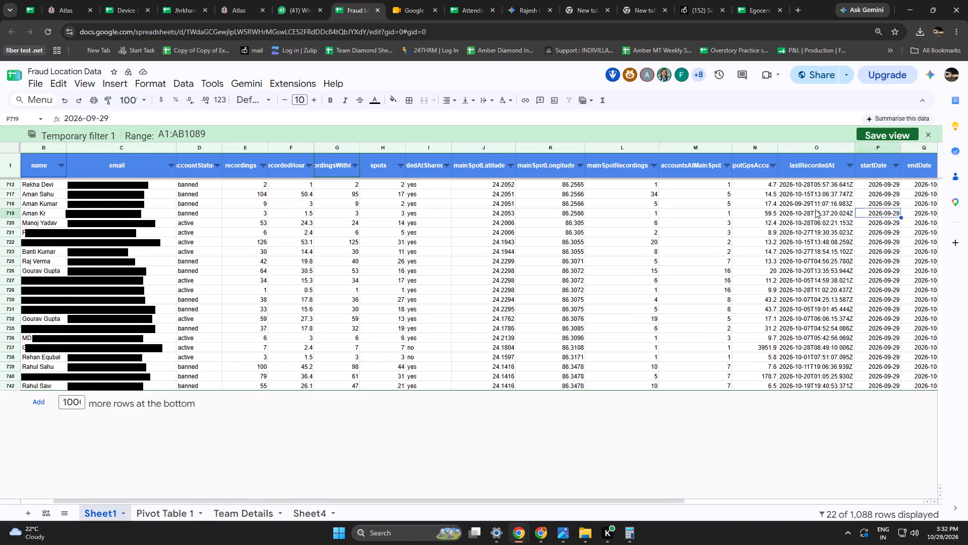
{"action": "key", "text": "Right"}
{"action": "key", "text": "Left"}
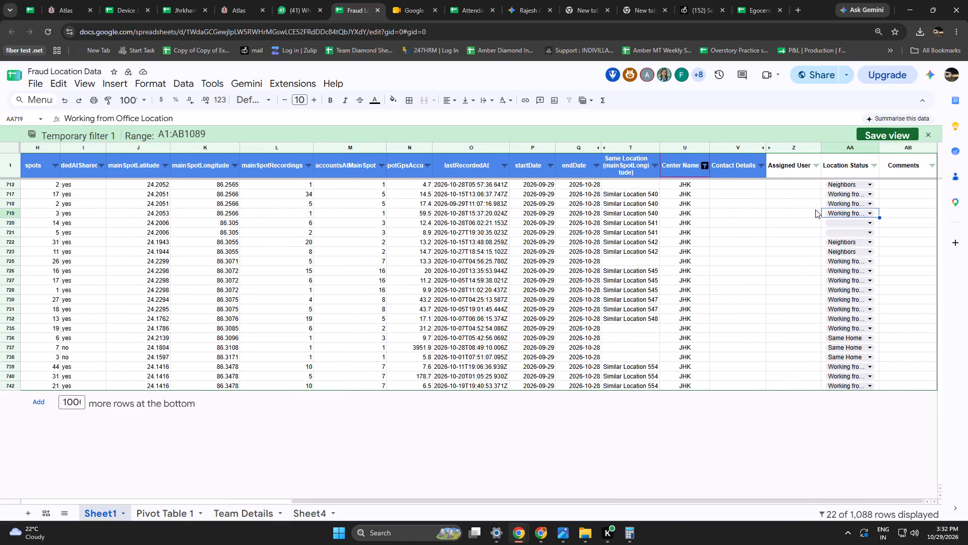
Set the Location Status of rows 720 and 721 to Working from Office Location.
{"action": "left_click", "coordinate": [850, 222]}
{"action": "left_click", "coordinate": [841, 290]}
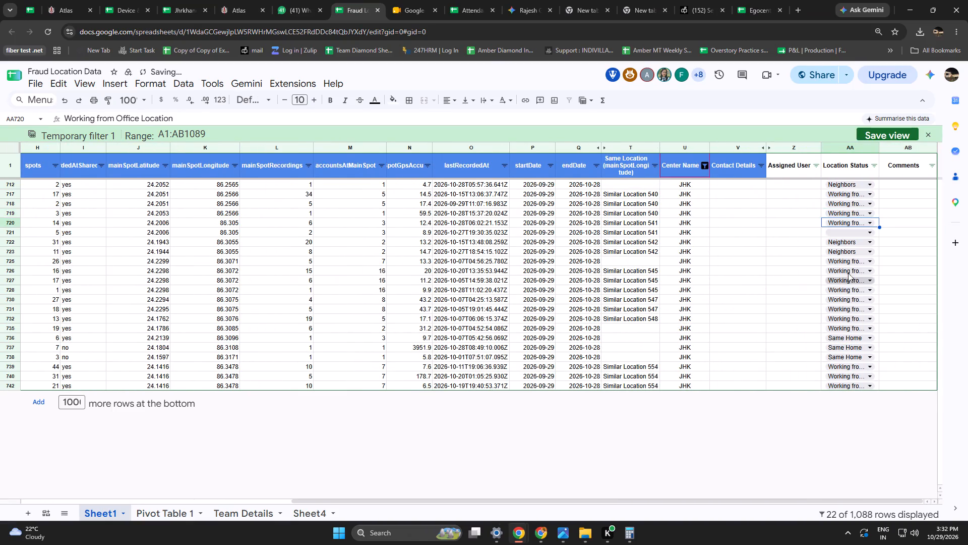
{"action": "left_click", "coordinate": [863, 234]}
{"action": "left_click", "coordinate": [846, 304]}
{"action": "left_click", "coordinate": [901, 266]}
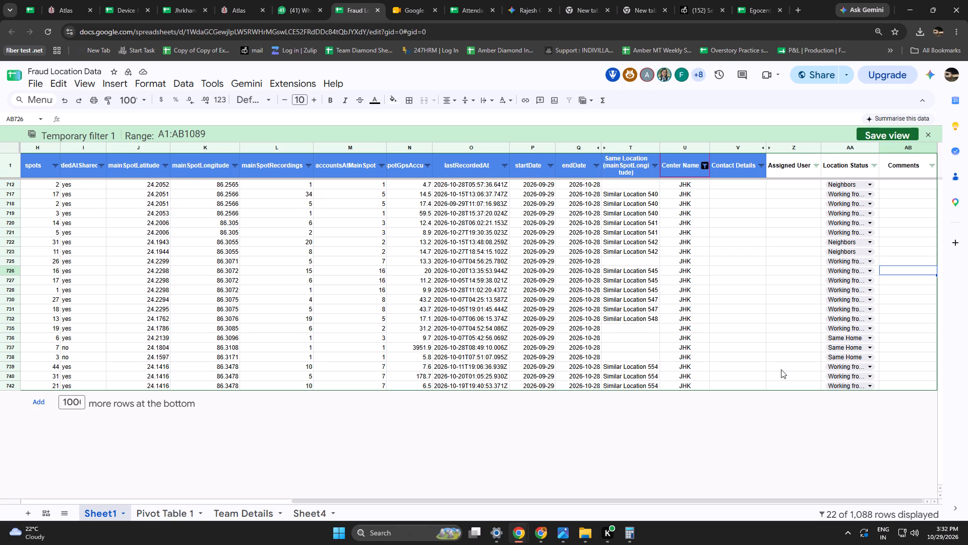
Minimise all open windows to show the desktop.
{"action": "key", "text": "super+d"}
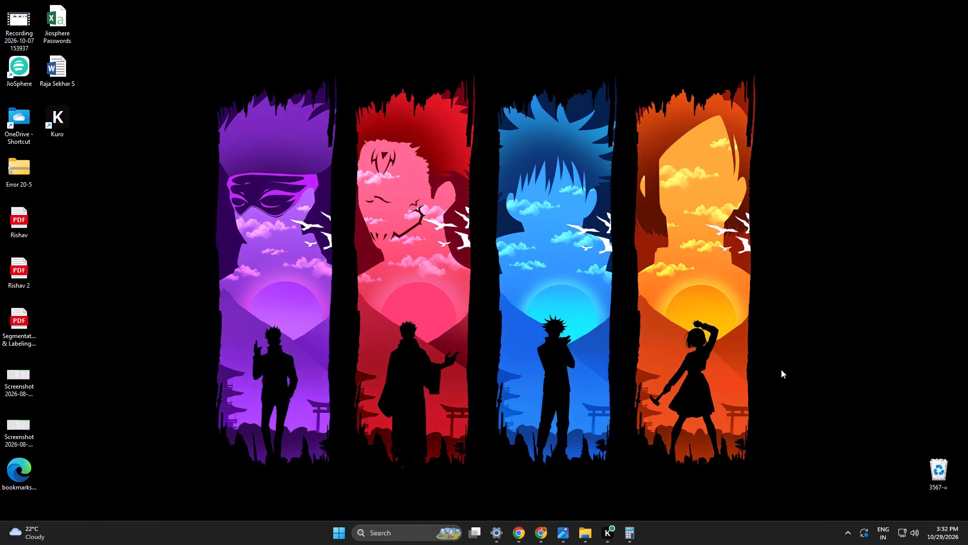
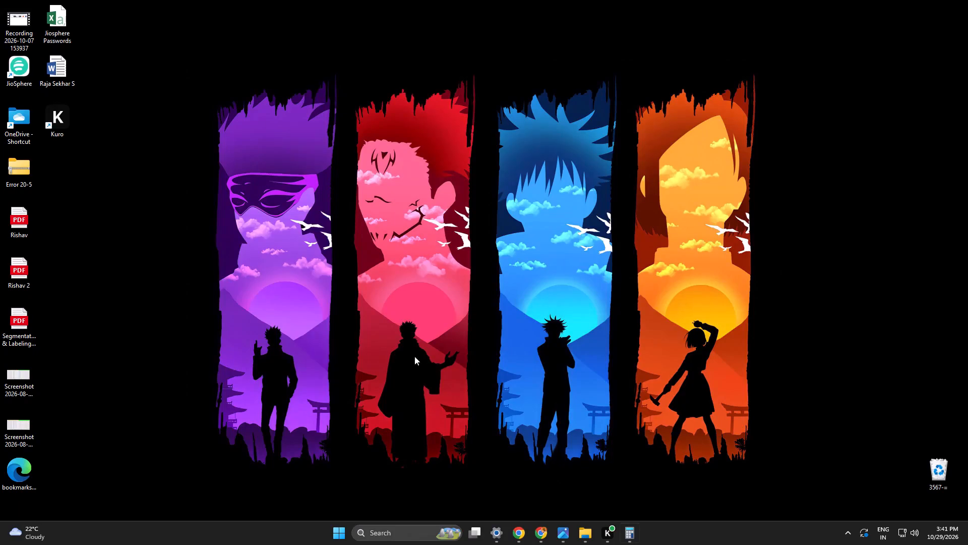
Bring up the Tracker of Jupiter Pilot - CentreWise spreadsheet in Chrome and dismiss its sharing dialog.
{"action": "left_click", "coordinate": [539, 526]}
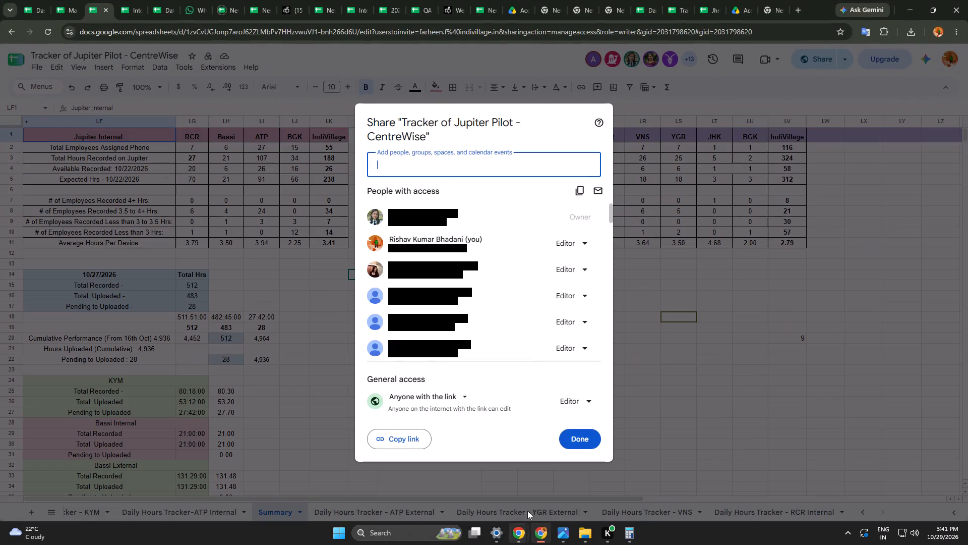
{"action": "left_click", "coordinate": [637, 403]}
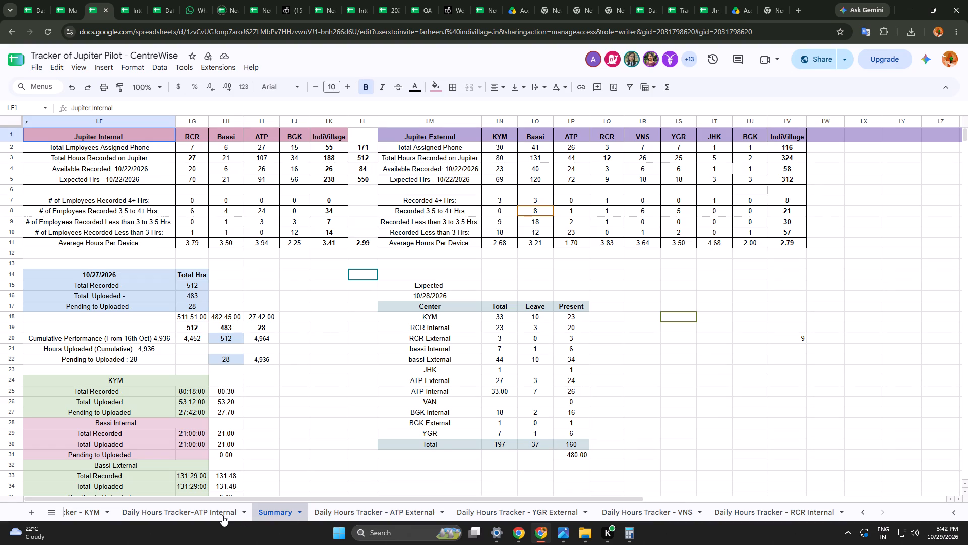
Switch to the Chrome window showing the New_Business_Outreach_Plan_Aug-Nov_2026_3 spreadsheet.
{"action": "left_click", "coordinate": [520, 532]}
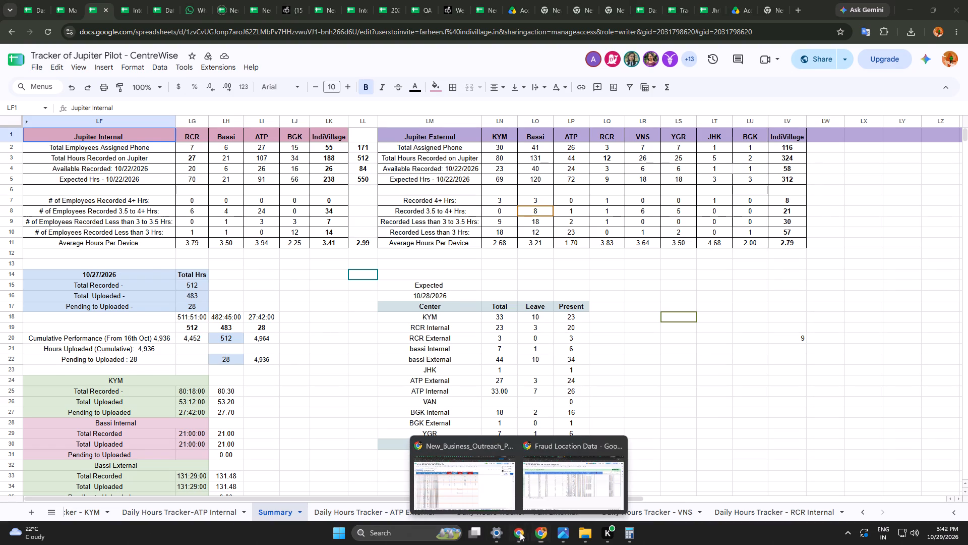
{"action": "left_click", "coordinate": [475, 480]}
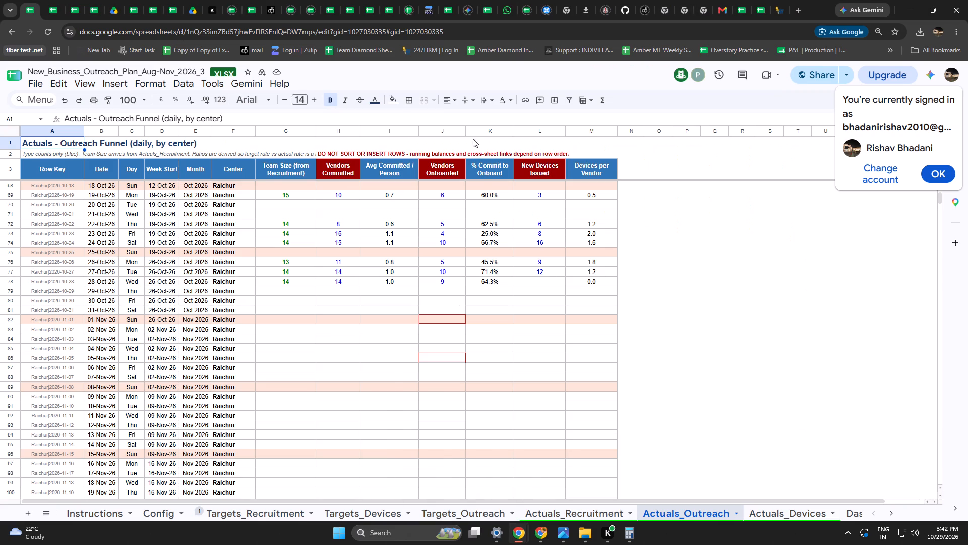
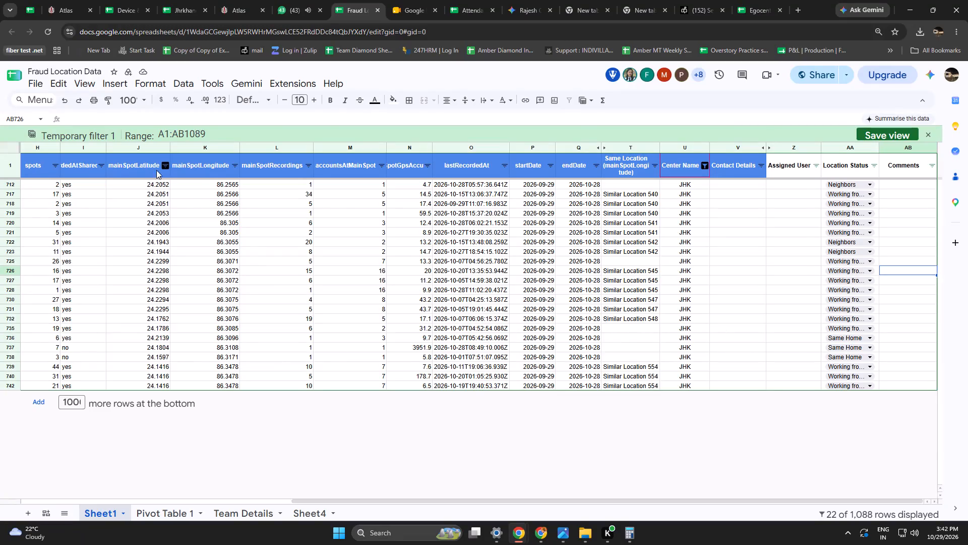
Freeze the columns from recorderId through accountStatus (A to D) in Sheet1.
{"action": "left_click_drag", "start_coordinate": [321, 503], "coordinate": [0, 482]}
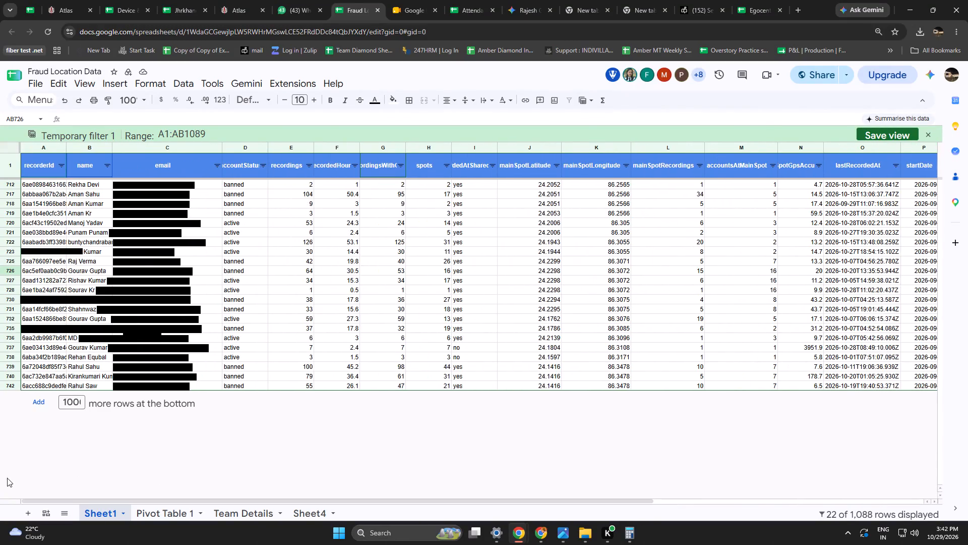
{"action": "left_click_drag", "start_coordinate": [19, 150], "coordinate": [86, 151]}
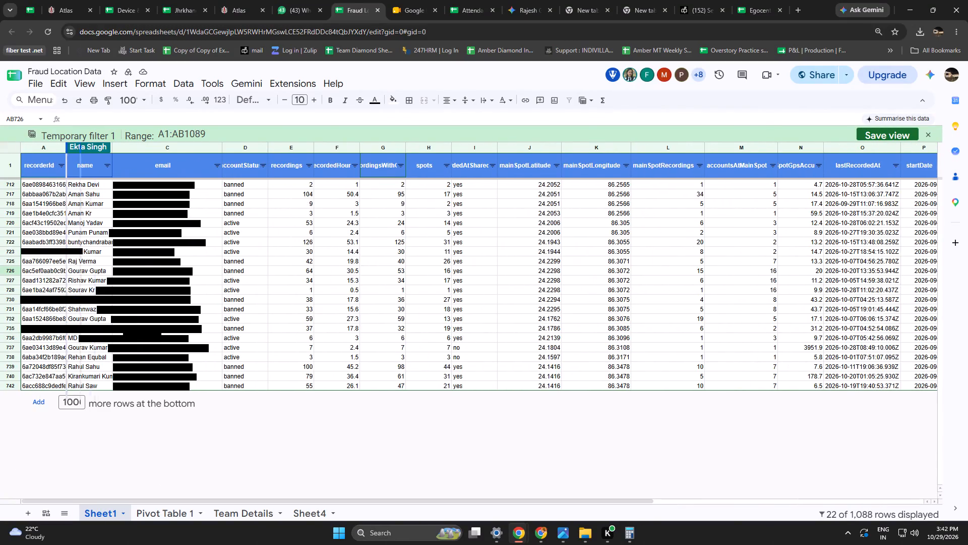
{"action": "left_click_drag", "start_coordinate": [86, 151], "coordinate": [265, 172]}
Set the Location Status of the Similar Location 540 recorders in rows 717, 718 and 719 to Neighbors.
{"action": "left_click_drag", "start_coordinate": [316, 501], "coordinate": [469, 504]}
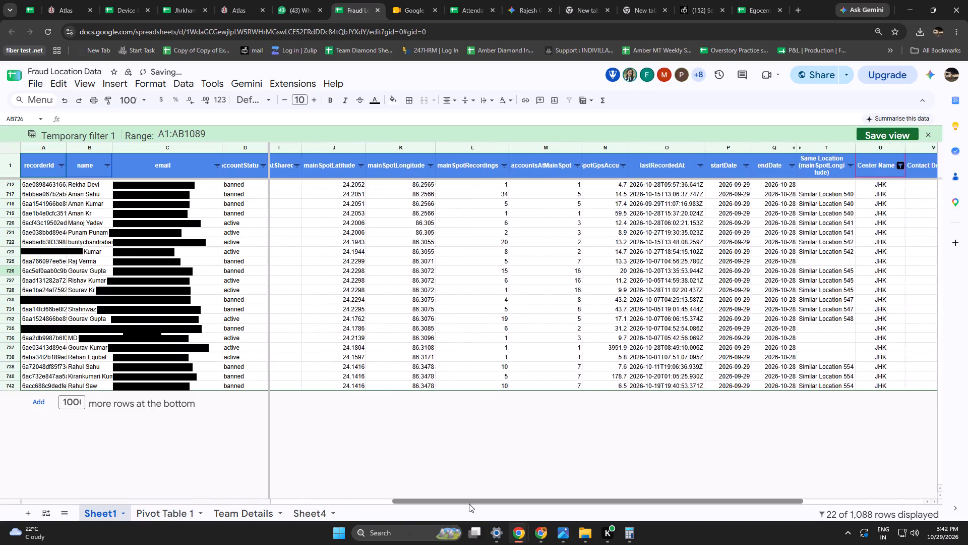
{"action": "left_click_drag", "start_coordinate": [469, 504], "coordinate": [684, 486]}
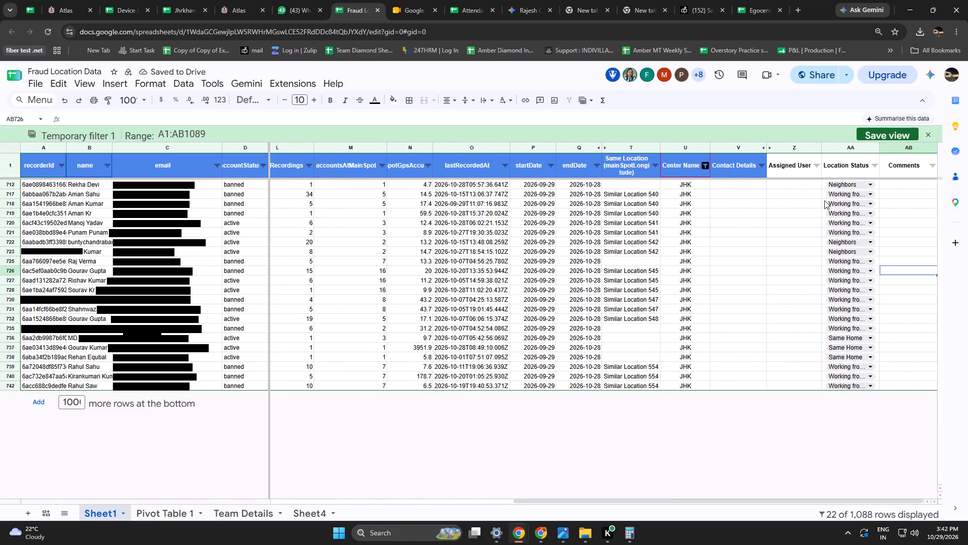
{"action": "left_click", "coordinate": [825, 187]}
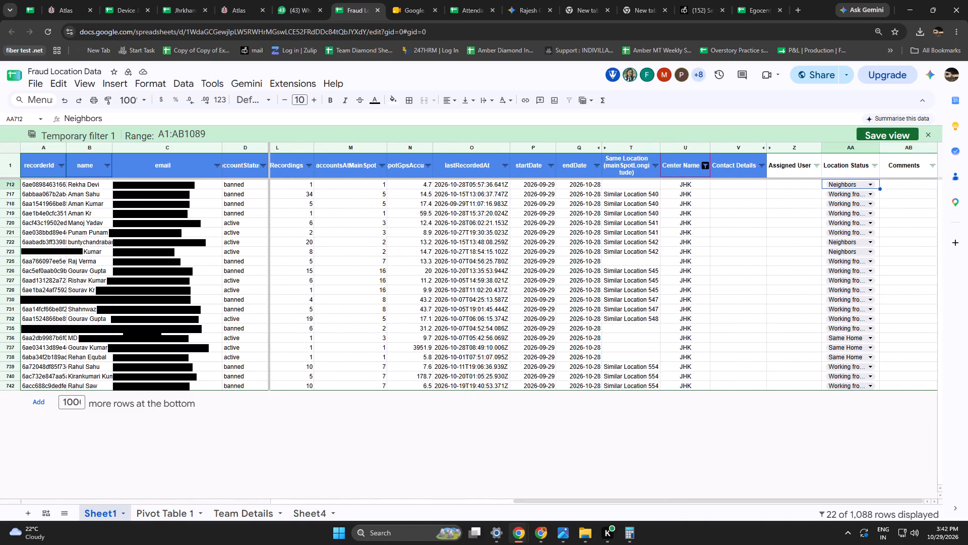
{"action": "left_click", "coordinate": [835, 195]}
{"action": "left_click", "coordinate": [844, 215]}
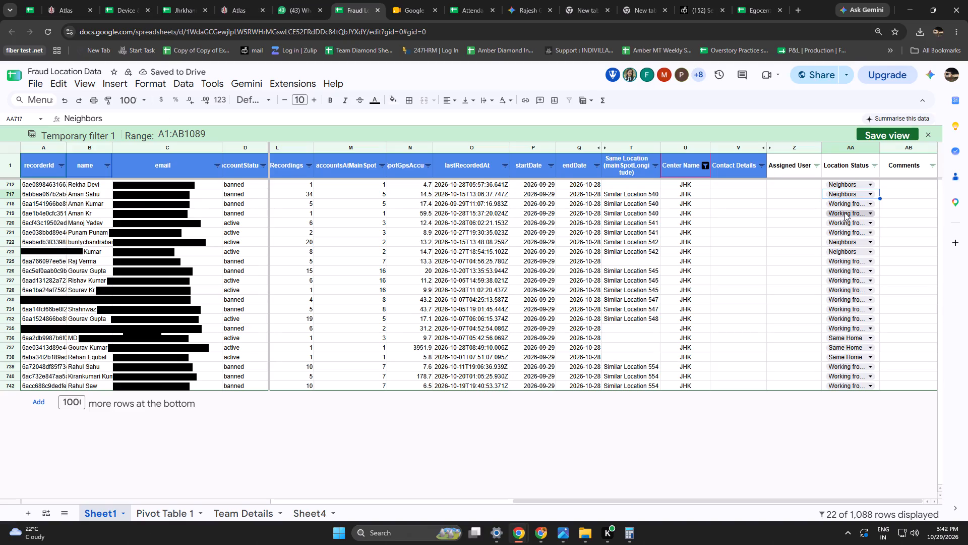
{"action": "left_click", "coordinate": [844, 203]}
{"action": "left_click", "coordinate": [839, 228]}
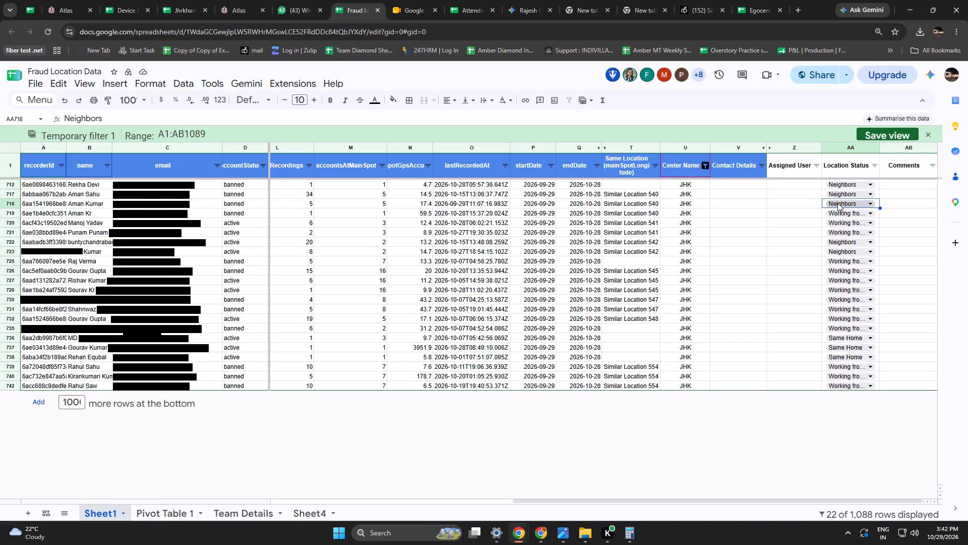
{"action": "left_click", "coordinate": [832, 215]}
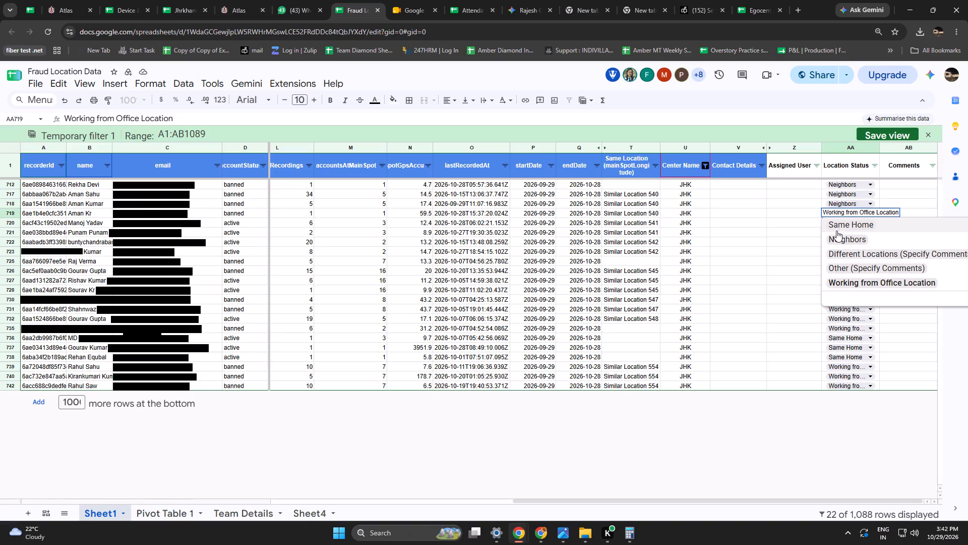
{"action": "left_click", "coordinate": [836, 233]}
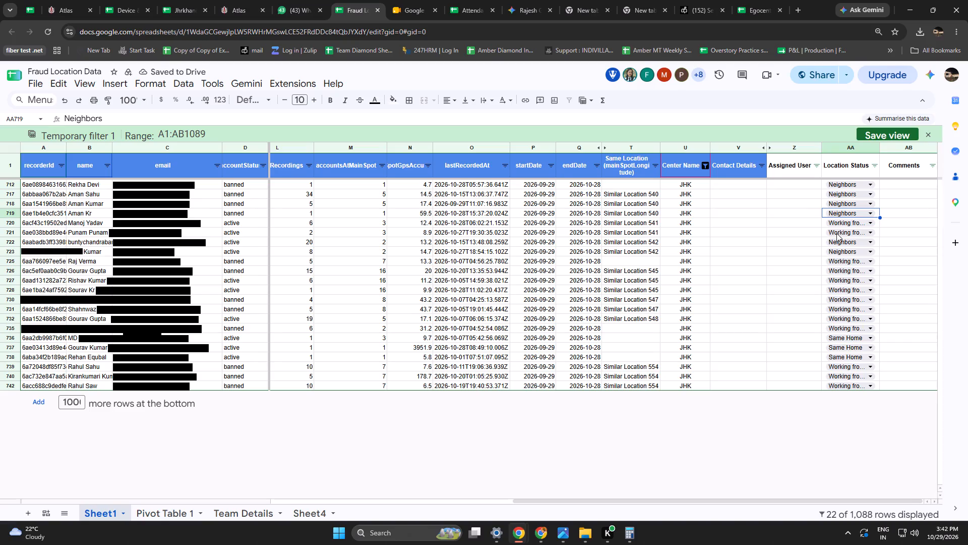
Set the Location Status of the Similar Location 541 recorders in rows 720 and 721 to Same Home.
{"action": "left_click", "coordinate": [823, 224]}
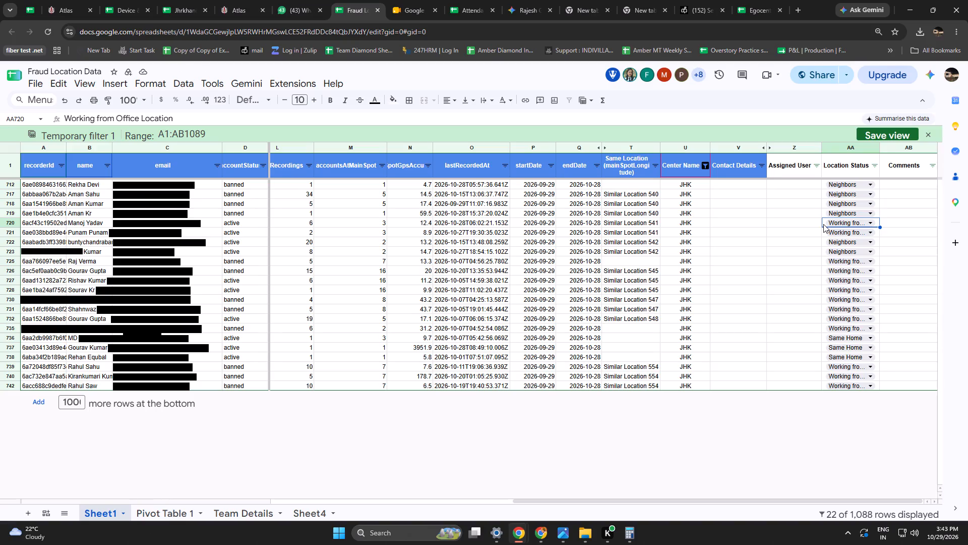
{"action": "left_click", "coordinate": [850, 223]}
{"action": "left_click", "coordinate": [850, 235]}
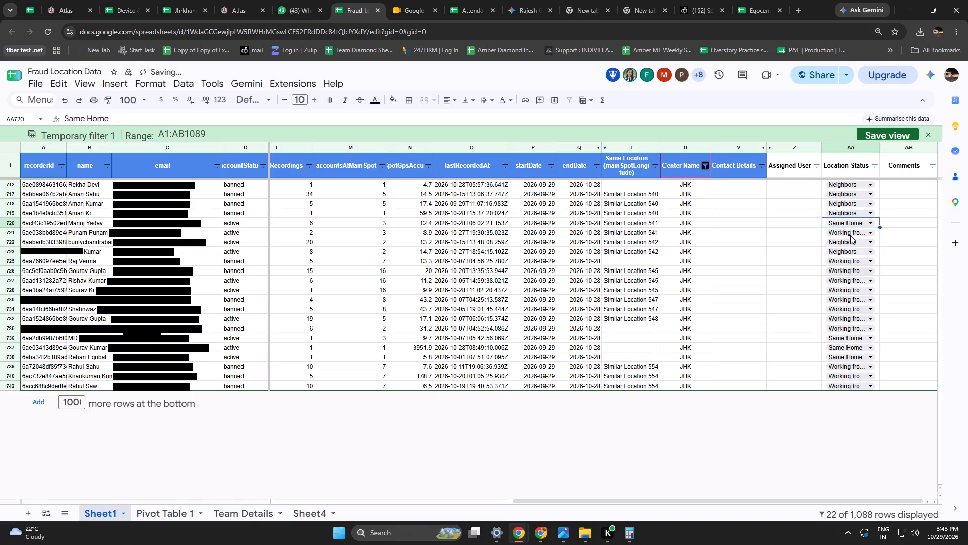
{"action": "left_click", "coordinate": [853, 235]}
{"action": "left_click", "coordinate": [845, 240]}
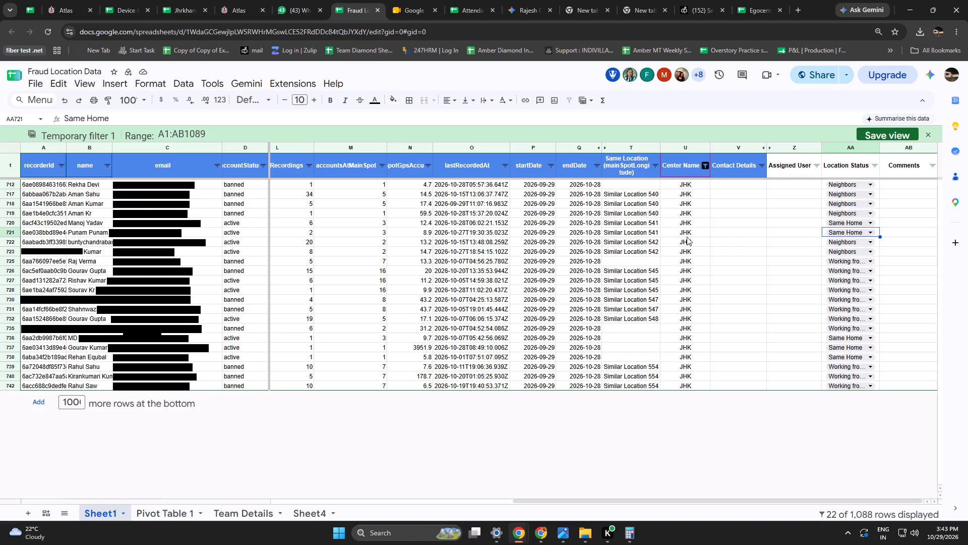
Review rows 722 to 731 and set the Location Status of the Similar Location 547 recorders in rows 730 and 731 to Neighbors.
{"action": "left_click", "coordinate": [658, 241]}
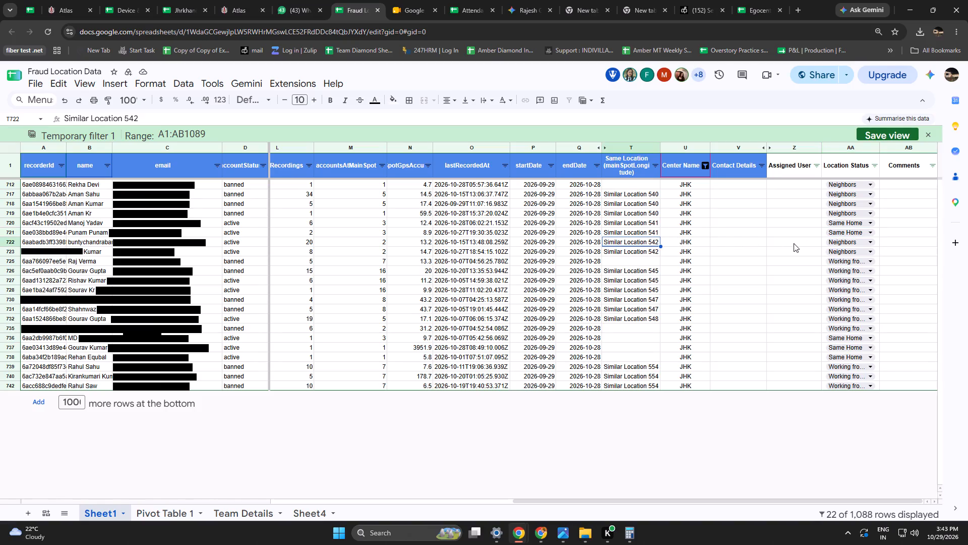
{"action": "left_click", "coordinate": [814, 263]}
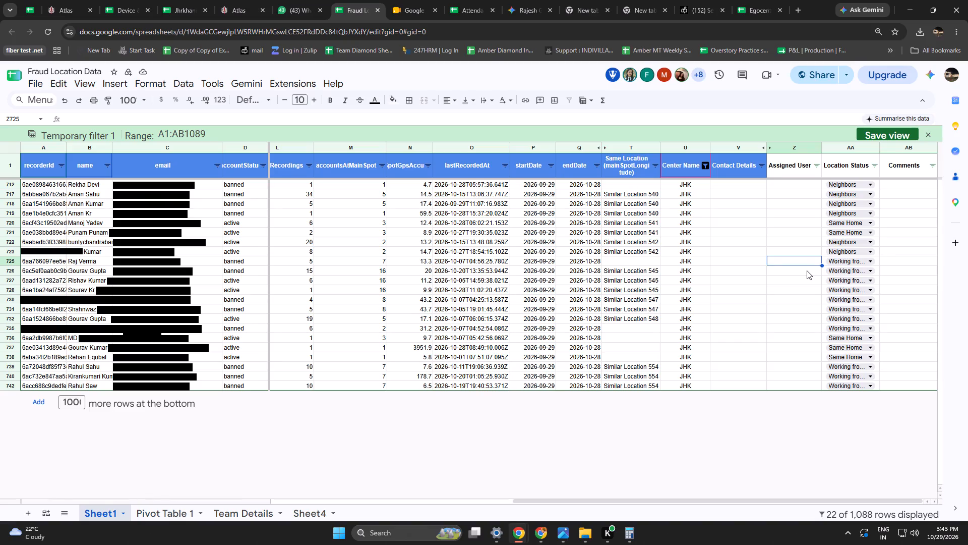
{"action": "left_click", "coordinate": [807, 270]}
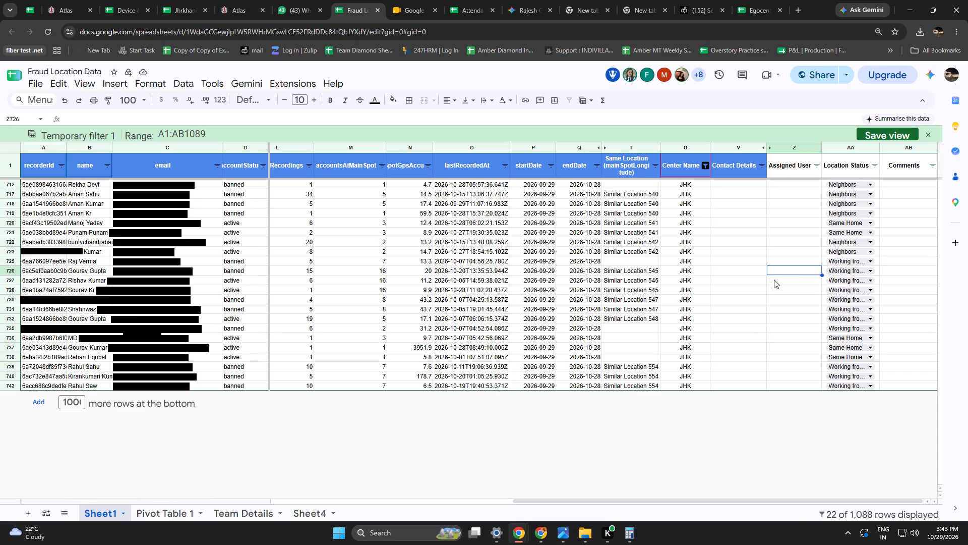
{"action": "left_click", "coordinate": [783, 278]}
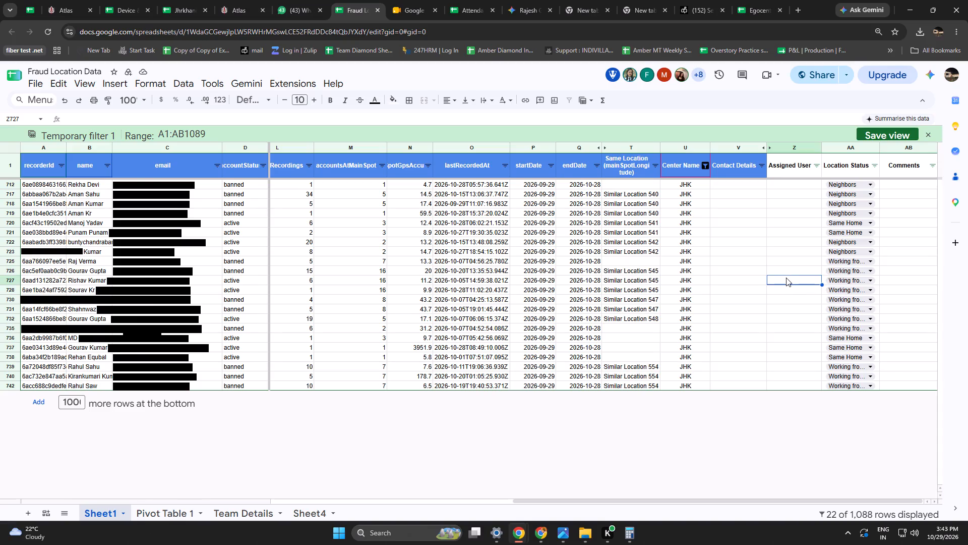
{"action": "left_click", "coordinate": [791, 288]}
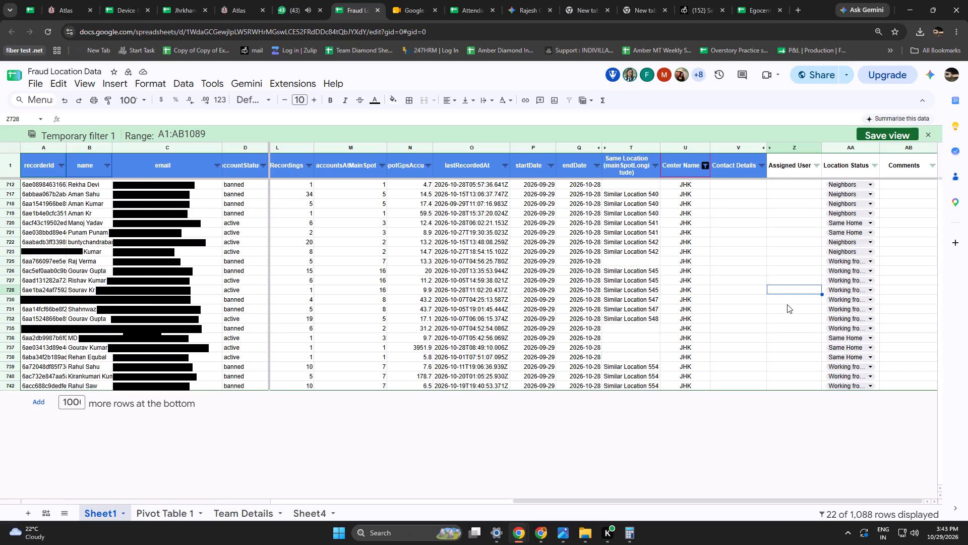
{"action": "left_click", "coordinate": [788, 304]}
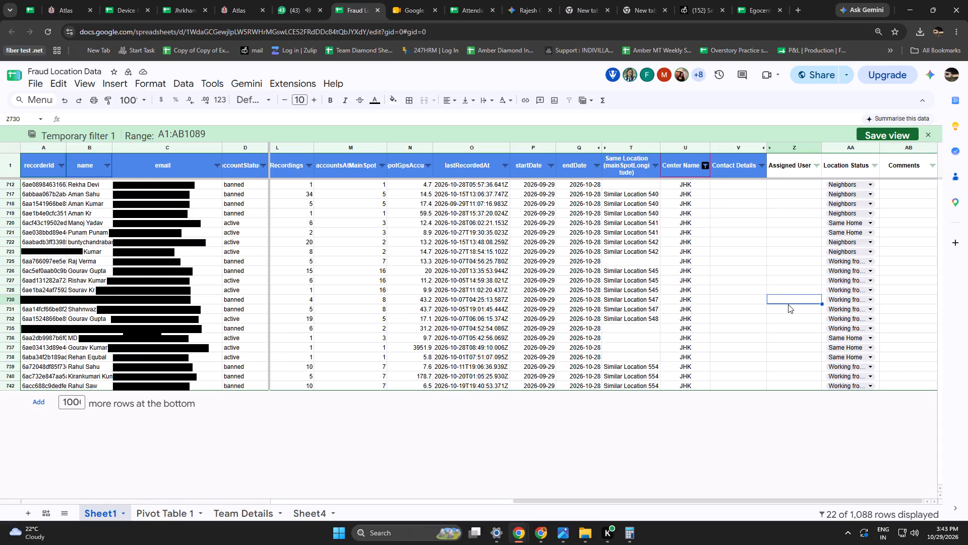
{"action": "left_click", "coordinate": [789, 308]}
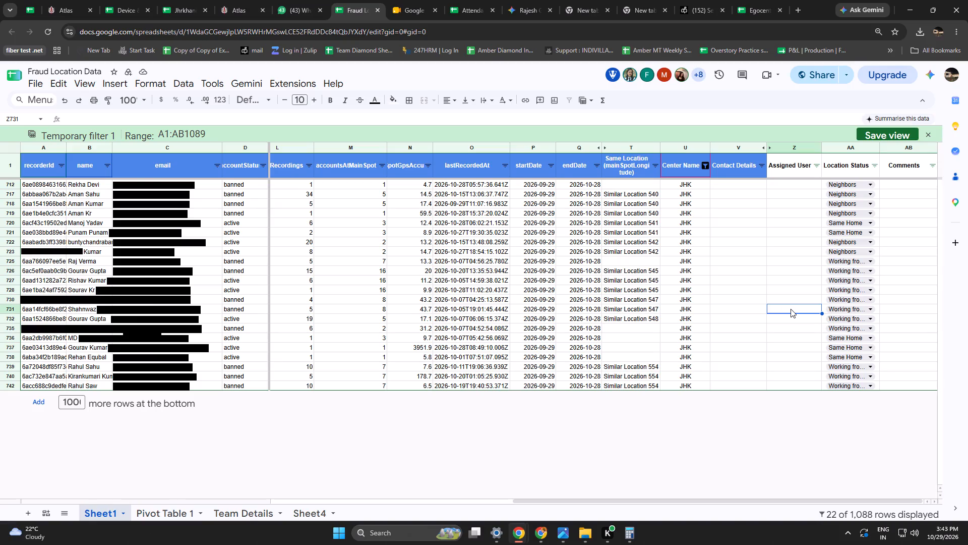
{"action": "left_click", "coordinate": [843, 301]}
{"action": "left_click", "coordinate": [841, 325]}
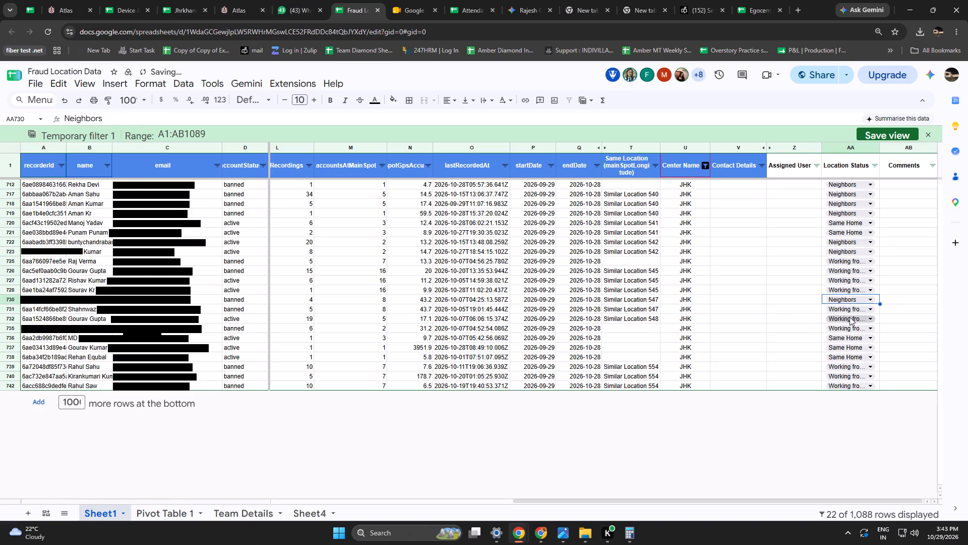
{"action": "left_click", "coordinate": [852, 309]}
{"action": "left_click", "coordinate": [839, 335]}
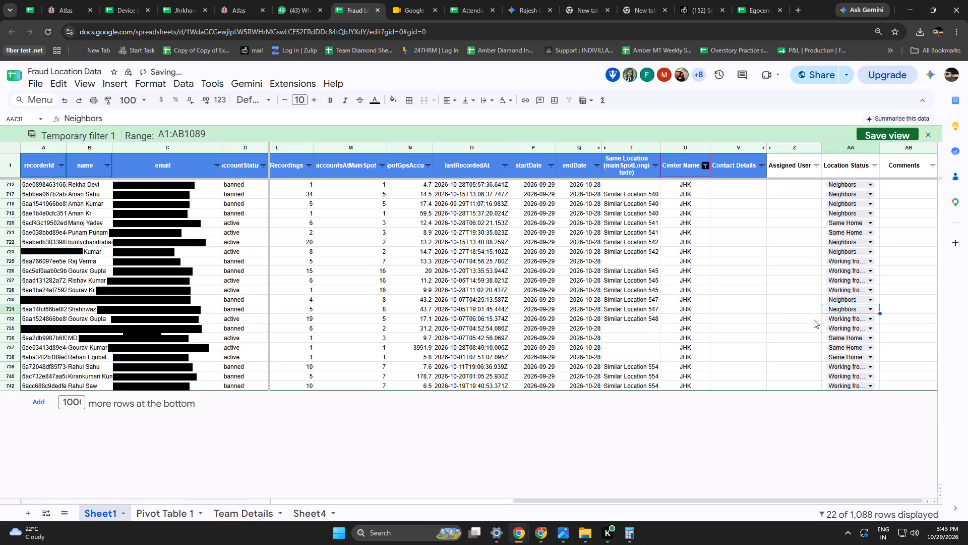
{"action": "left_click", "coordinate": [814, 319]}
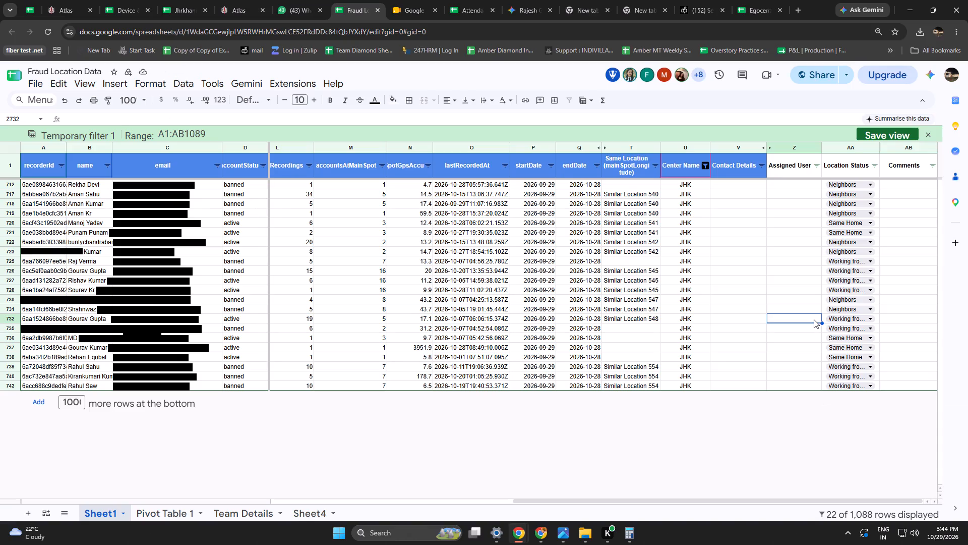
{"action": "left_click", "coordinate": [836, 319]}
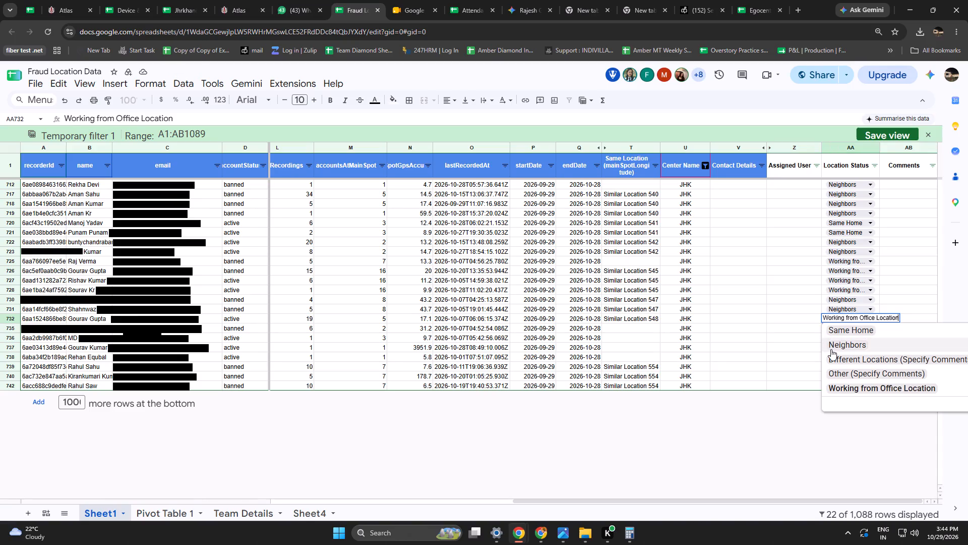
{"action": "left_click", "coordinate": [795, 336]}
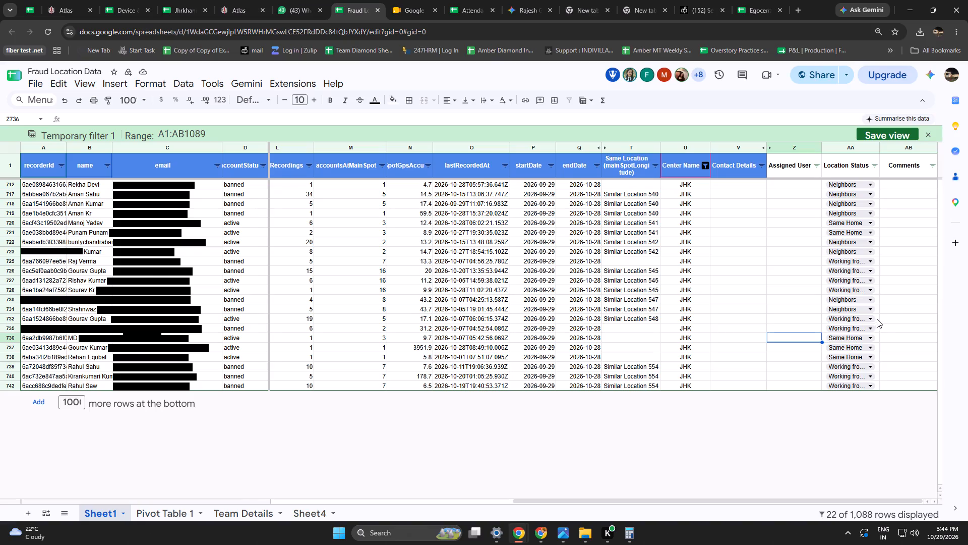
Enter the comment "Home/Office Both" in the Comments column of row 732.
{"action": "left_click", "coordinate": [675, 319]}
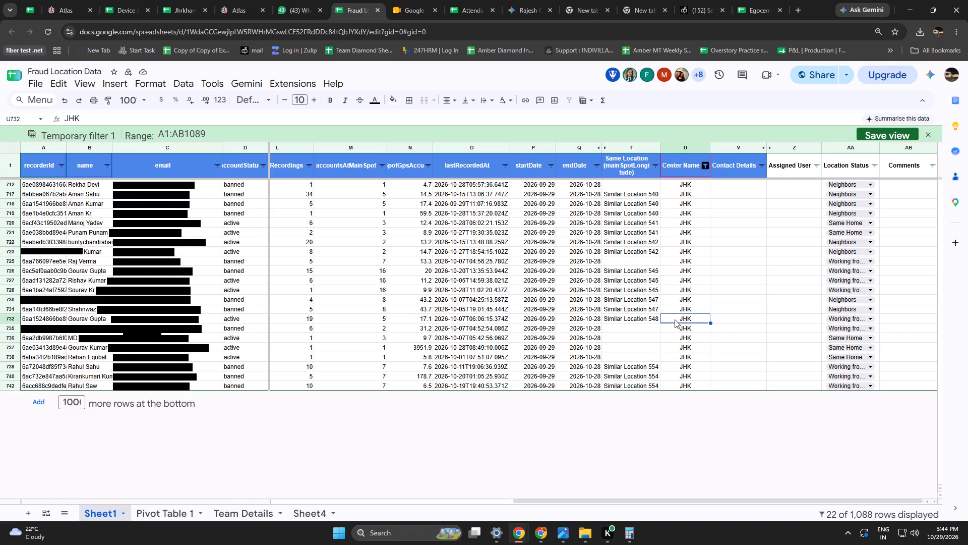
{"action": "key", "text": "Right"}
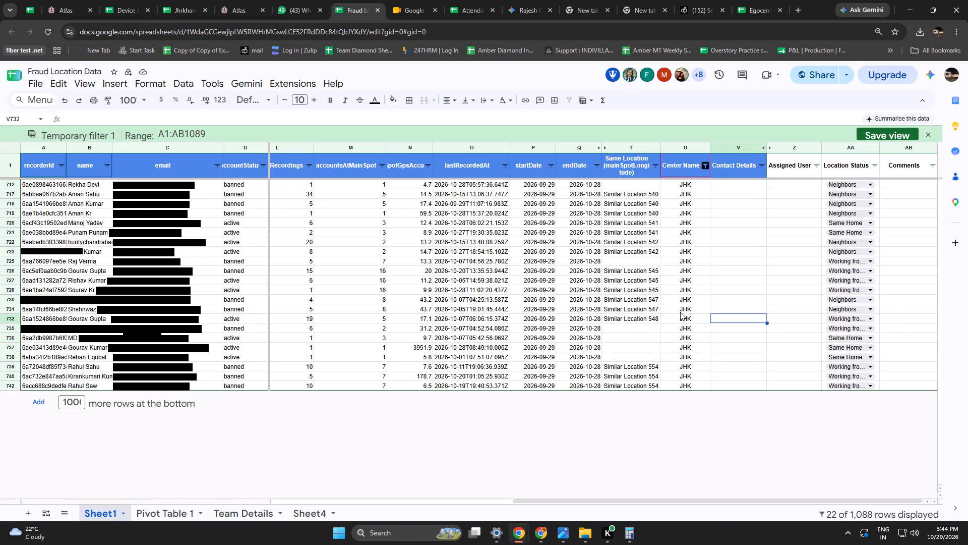
{"action": "key", "text": "Right"}
{"action": "key", "text": "Right"}
{"action": "key", "text": "Right"}
{"action": "type", "text": "Home"}
{"action": "key", "text": "slash"}
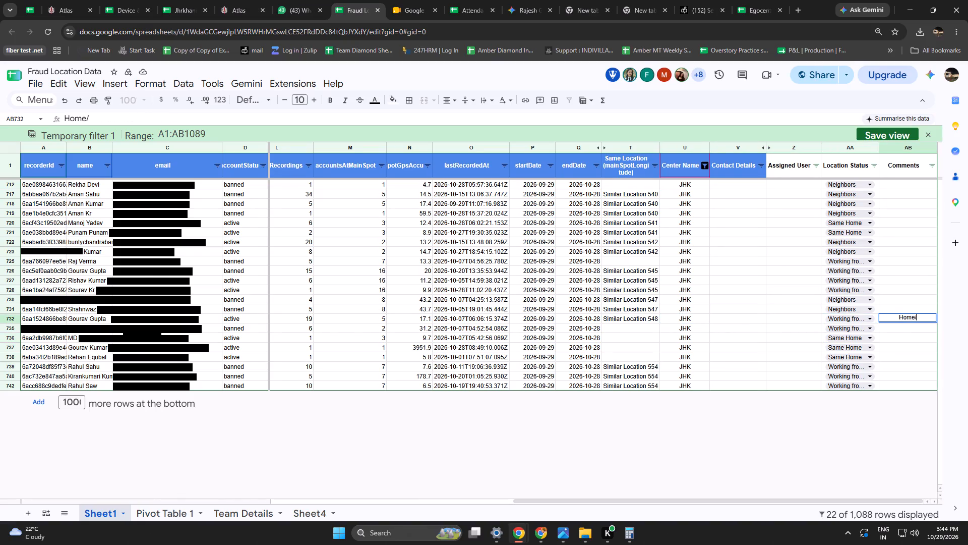
{"action": "type", "text": "Office Both"}
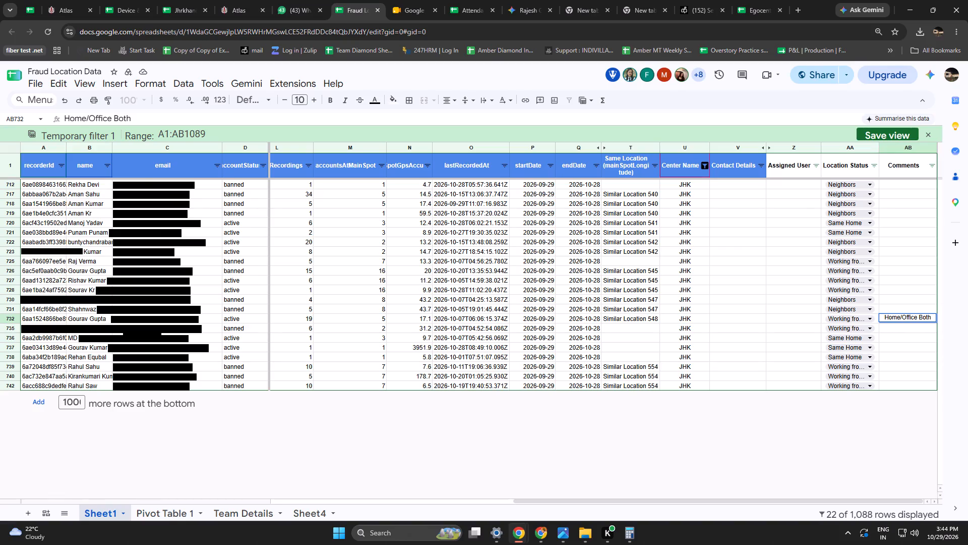
{"action": "left_click", "coordinate": [910, 326]}
{"action": "left_click", "coordinate": [898, 318]}
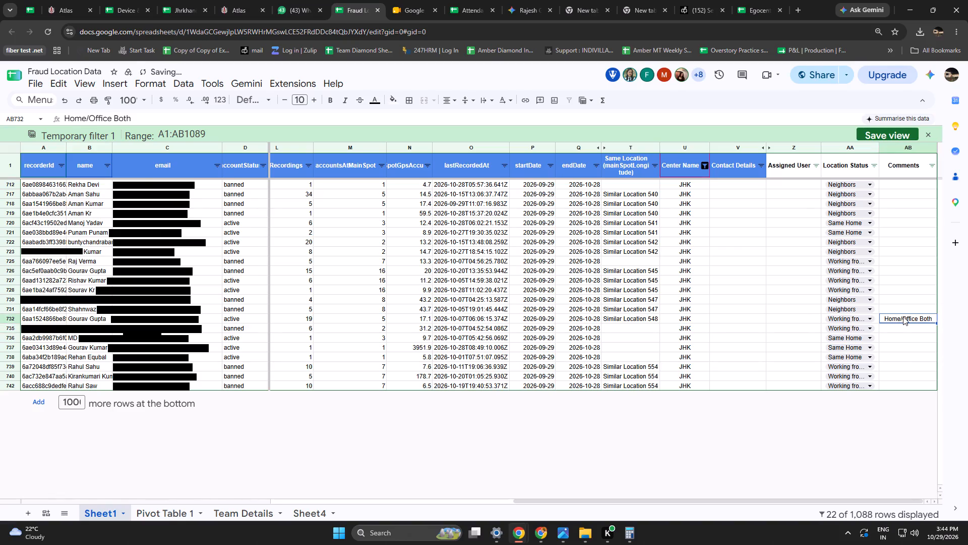
Set the Location Status of the recorders in rows 736 and 737 to Working from Office Location.
{"action": "left_click", "coordinate": [897, 330]}
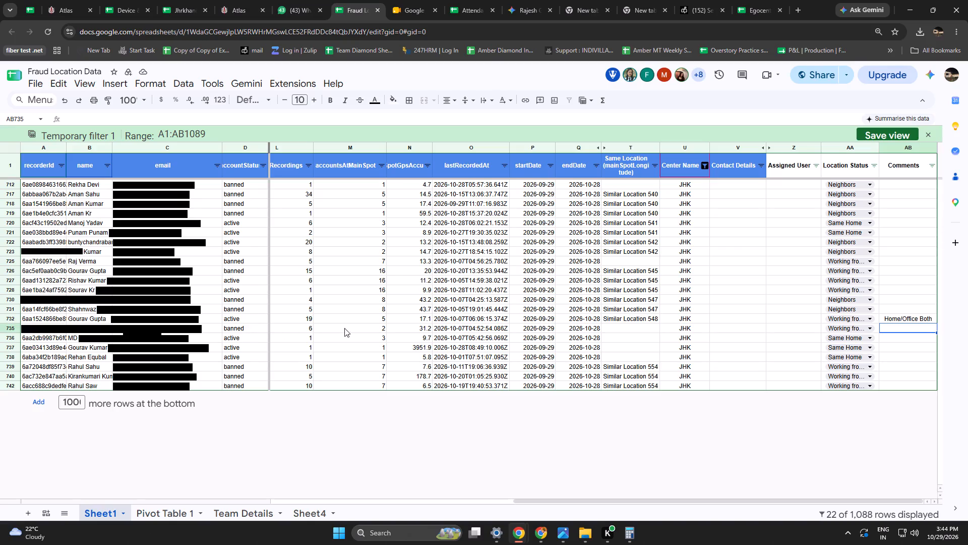
{"action": "left_click", "coordinate": [838, 336]}
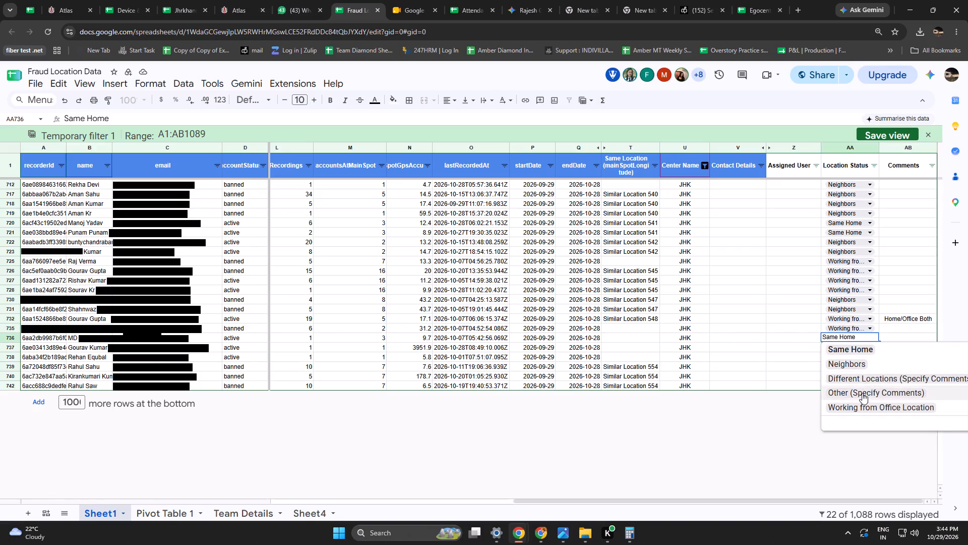
{"action": "left_click", "coordinate": [853, 404]}
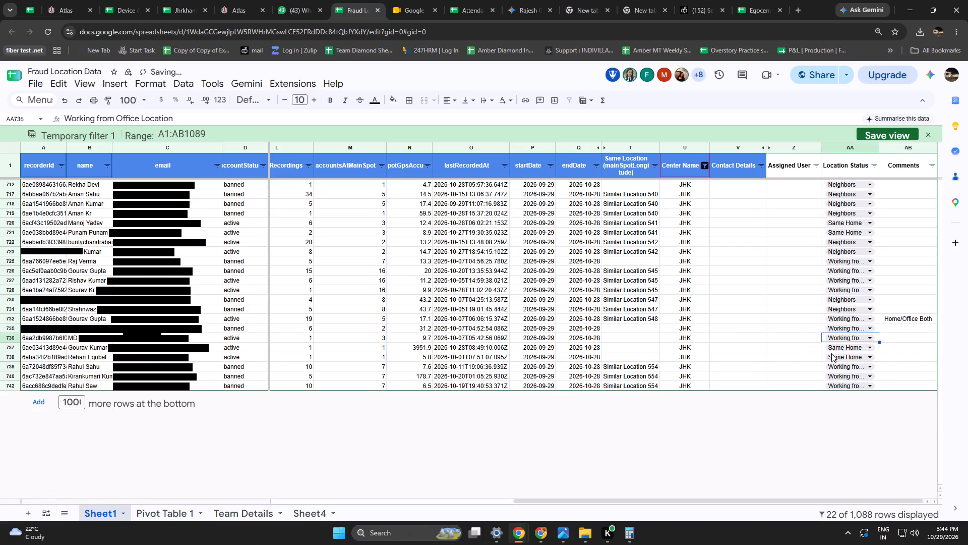
{"action": "left_click", "coordinate": [805, 348]}
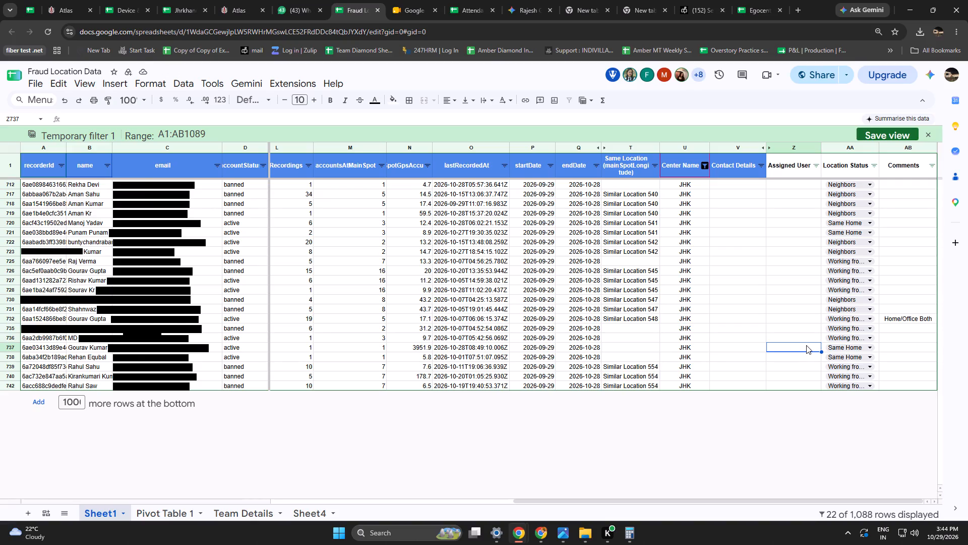
{"action": "left_click", "coordinate": [842, 349]}
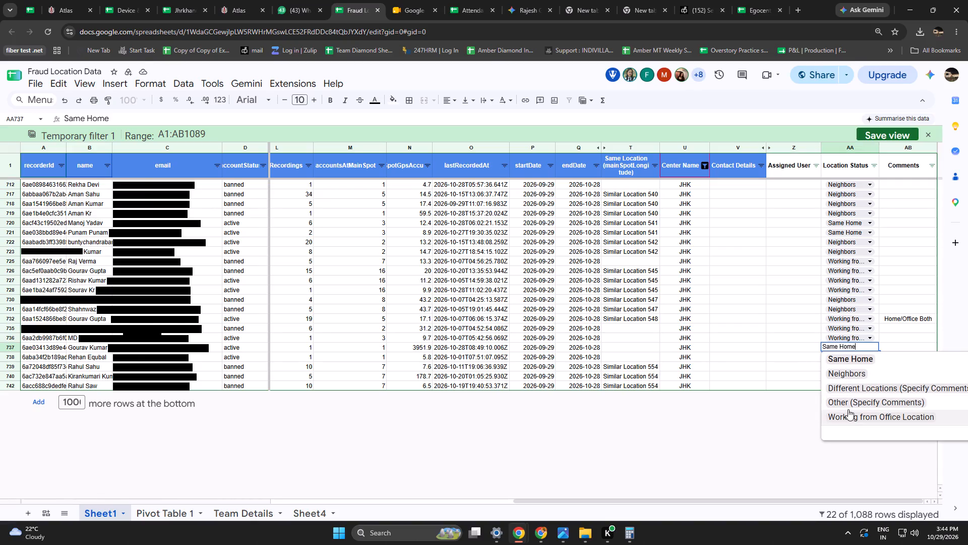
{"action": "left_click", "coordinate": [848, 414]}
Set the Location Status of the recorder in row 738 to Working from Office Location.
{"action": "left_click", "coordinate": [824, 359]}
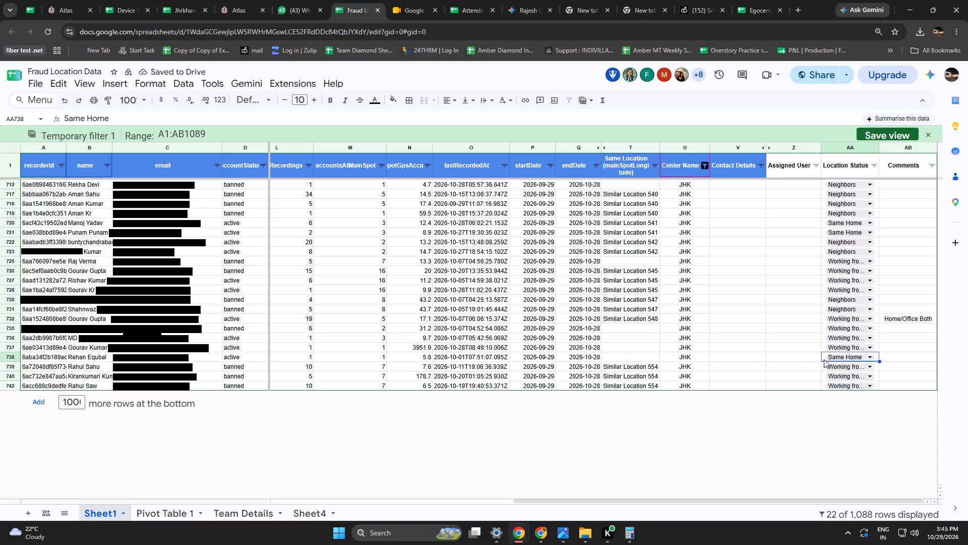
{"action": "left_click", "coordinate": [831, 356]}
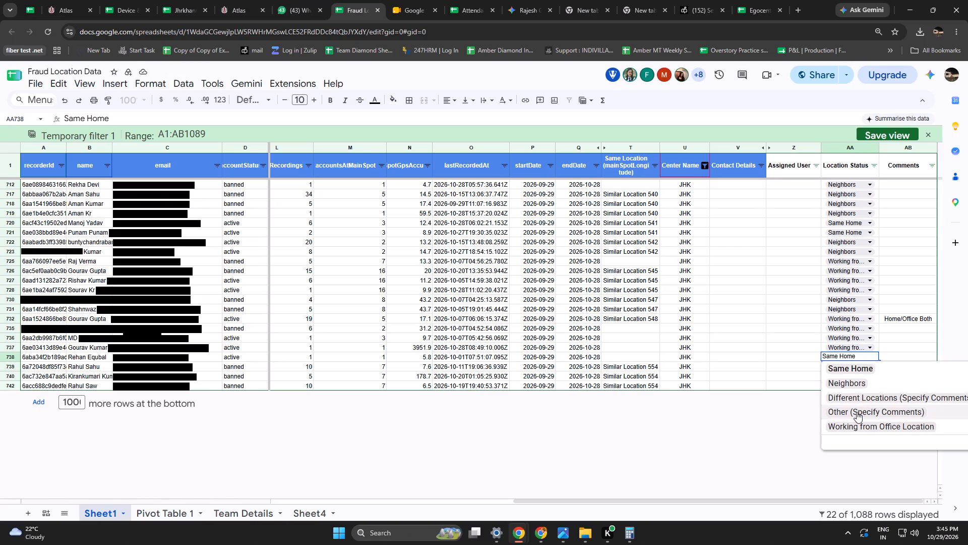
{"action": "left_click", "coordinate": [804, 360]}
{"action": "left_click", "coordinate": [848, 359]}
{"action": "left_click", "coordinate": [854, 424]}
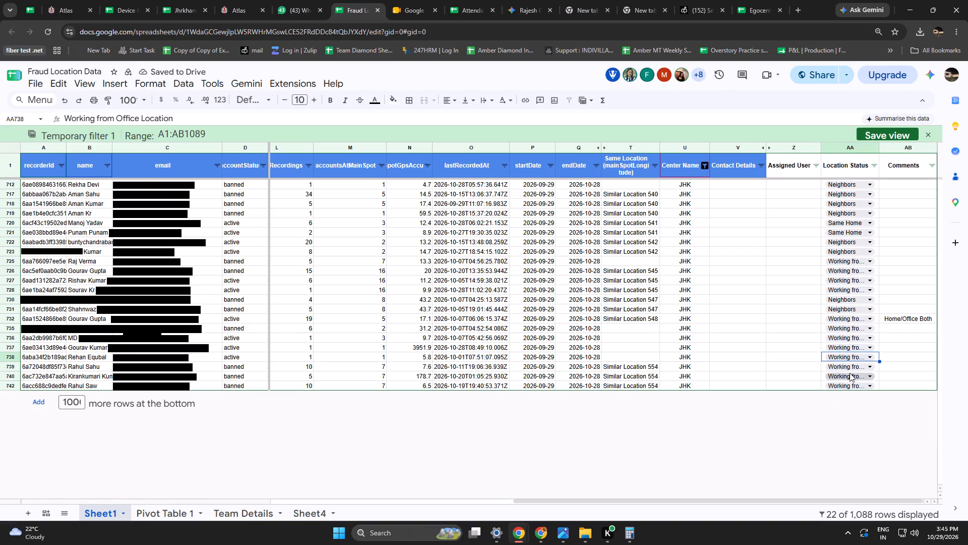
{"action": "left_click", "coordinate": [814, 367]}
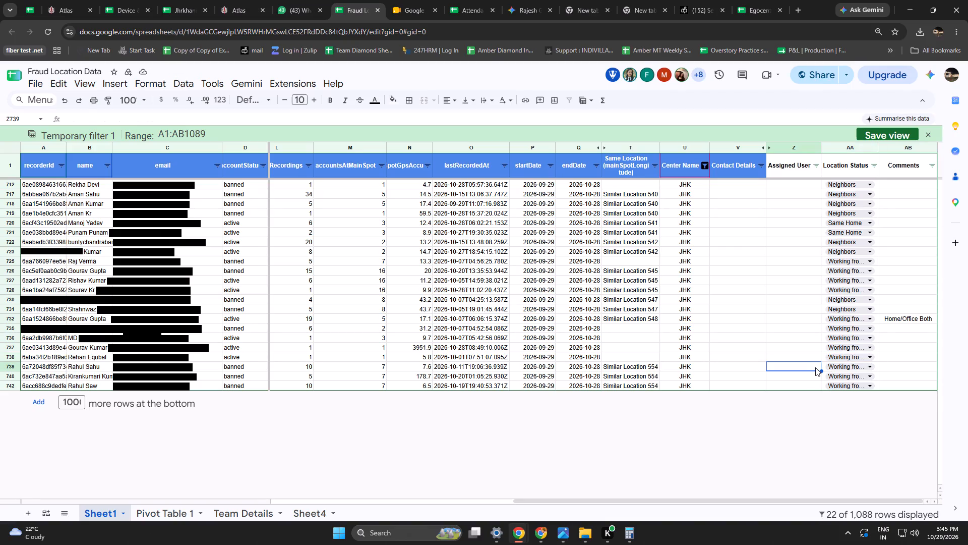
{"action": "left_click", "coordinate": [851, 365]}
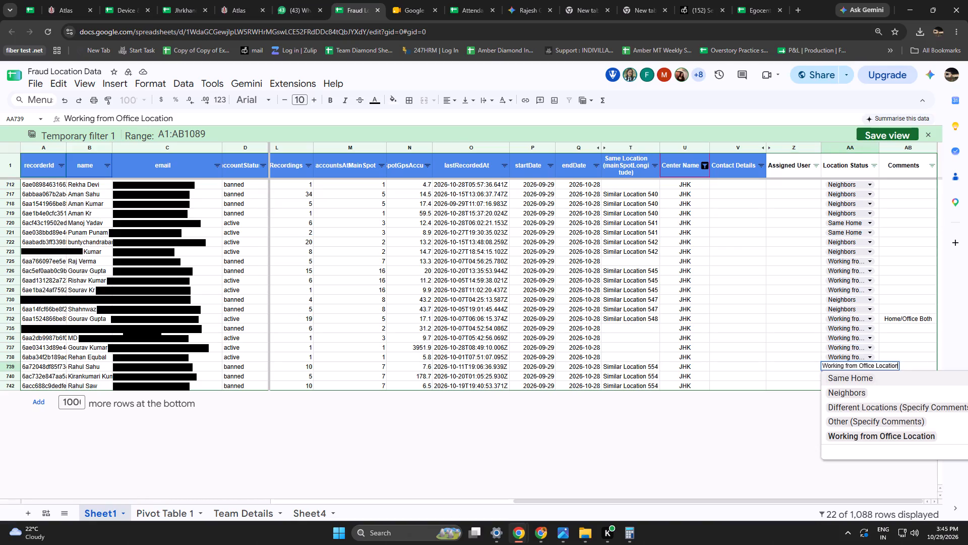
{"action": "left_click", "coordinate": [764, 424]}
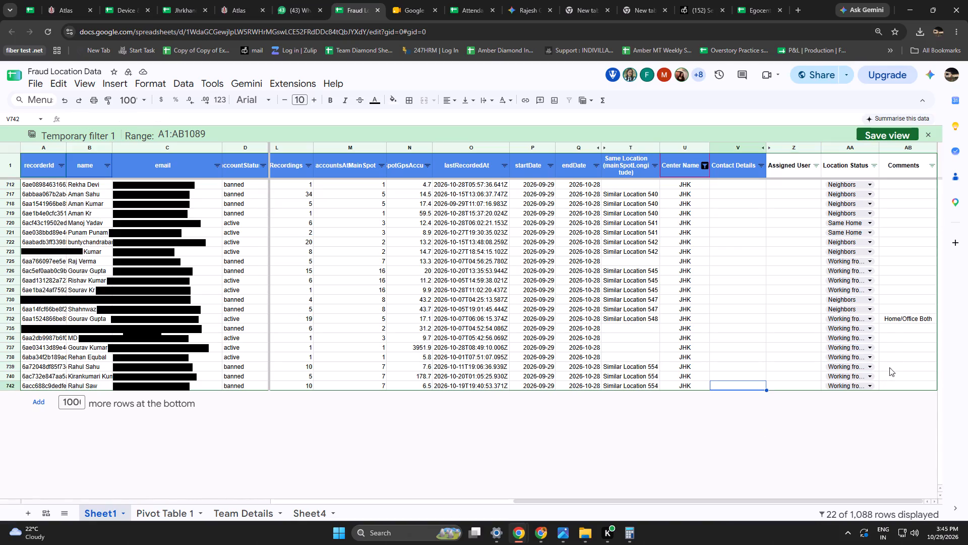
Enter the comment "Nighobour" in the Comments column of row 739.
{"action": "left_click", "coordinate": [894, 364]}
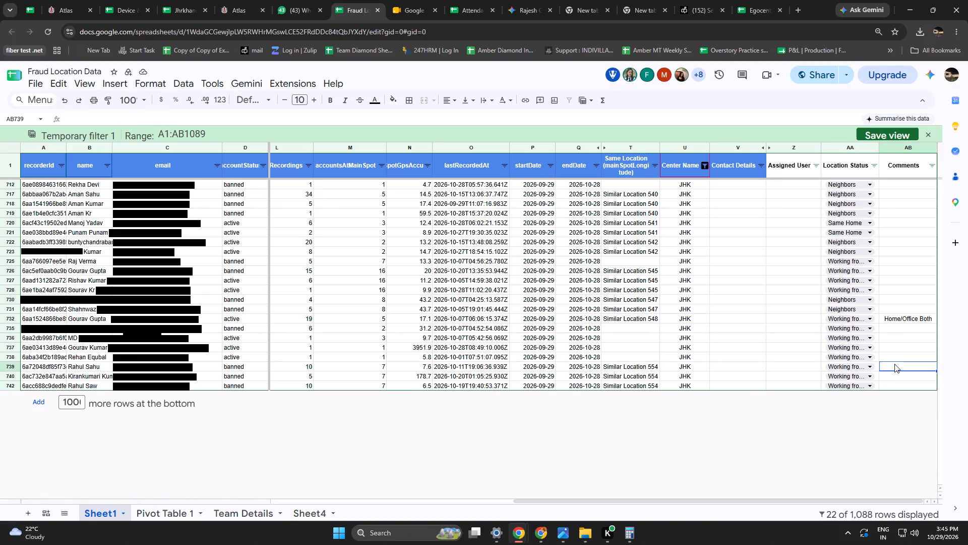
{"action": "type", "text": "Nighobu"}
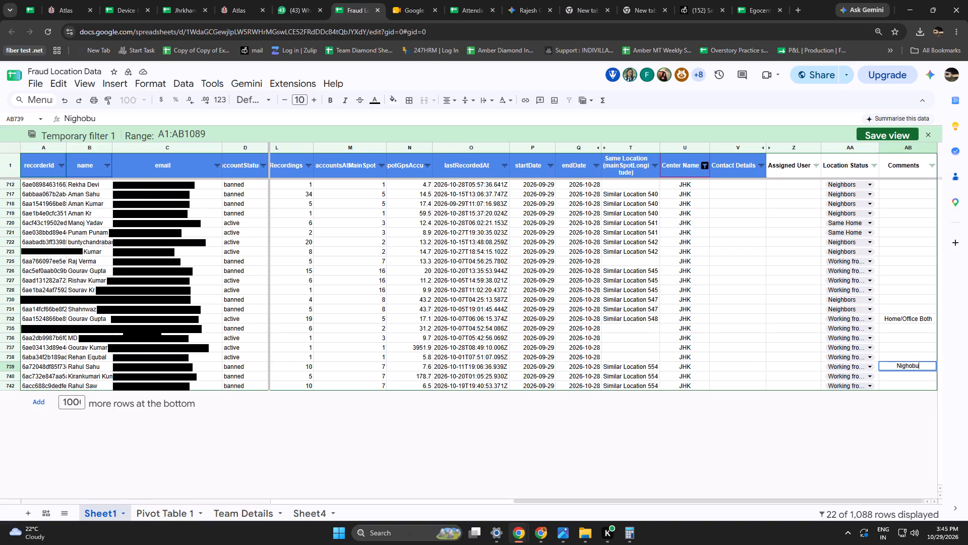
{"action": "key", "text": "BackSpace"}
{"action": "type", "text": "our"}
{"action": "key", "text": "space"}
Set the Location Status of row 739 to Neighbors and fill it down to the other Similar Location 554 recorders in rows 740 and 742.
{"action": "left_click", "coordinate": [862, 367]}
{"action": "left_click", "coordinate": [853, 393]}
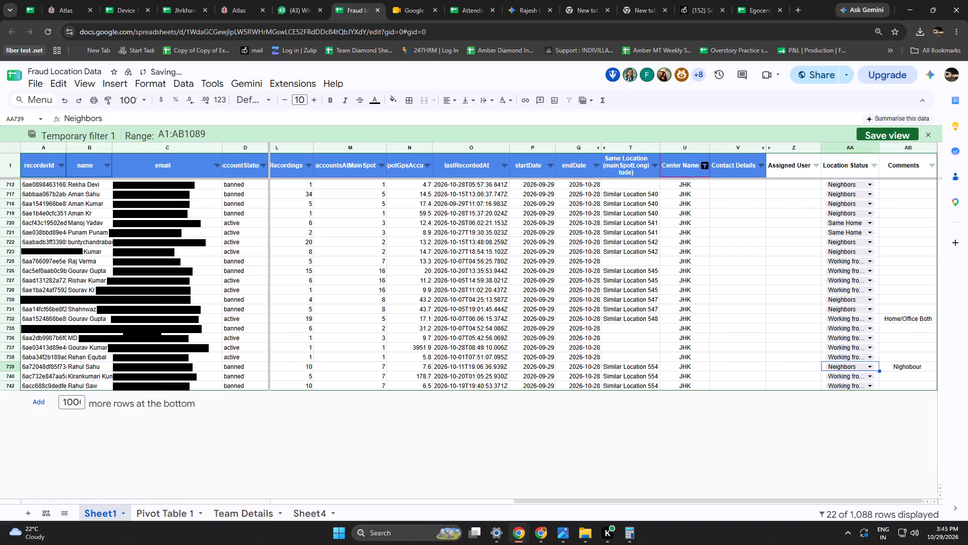
{"action": "left_click_drag", "start_coordinate": [880, 371], "coordinate": [876, 388]}
{"action": "left_click", "coordinate": [849, 421]}
{"action": "left_click", "coordinate": [843, 450]}
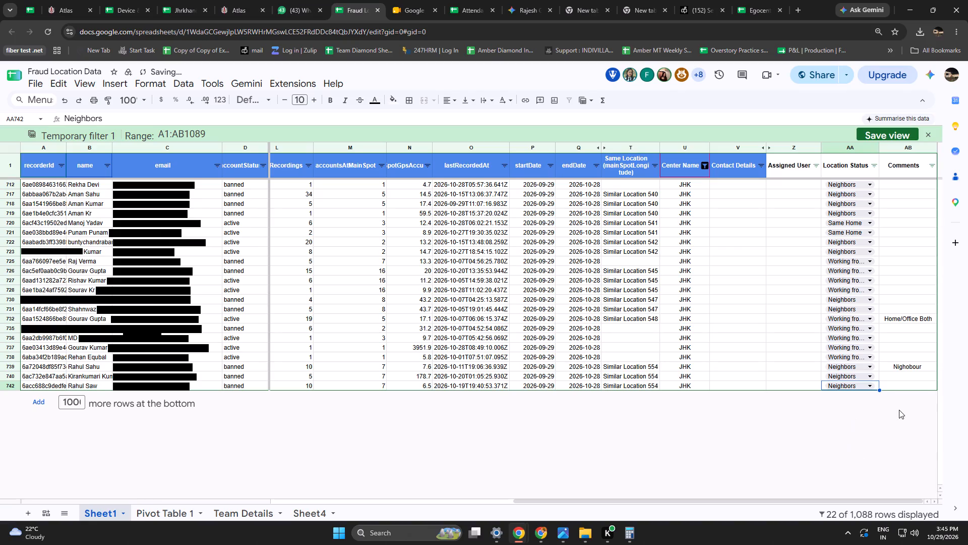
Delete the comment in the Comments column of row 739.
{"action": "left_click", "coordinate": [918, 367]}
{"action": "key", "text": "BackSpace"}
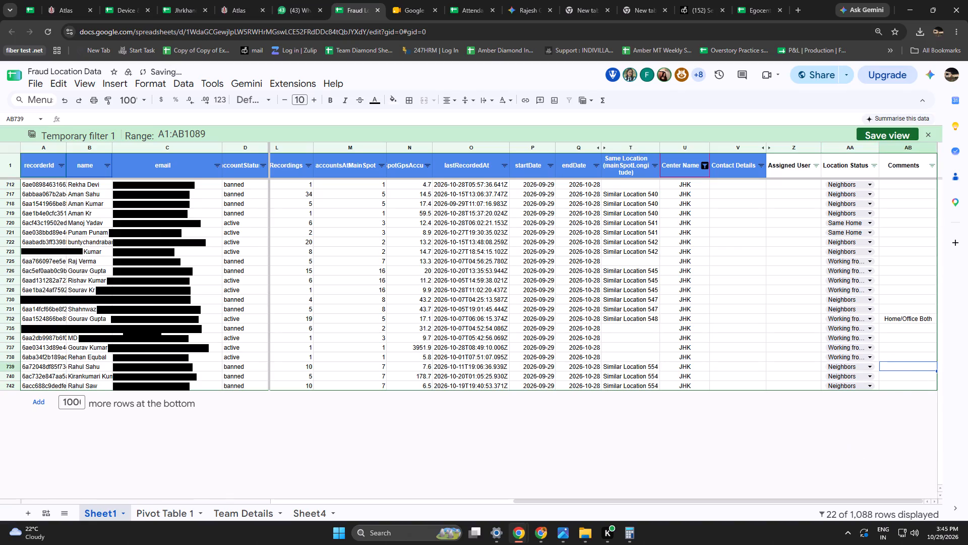
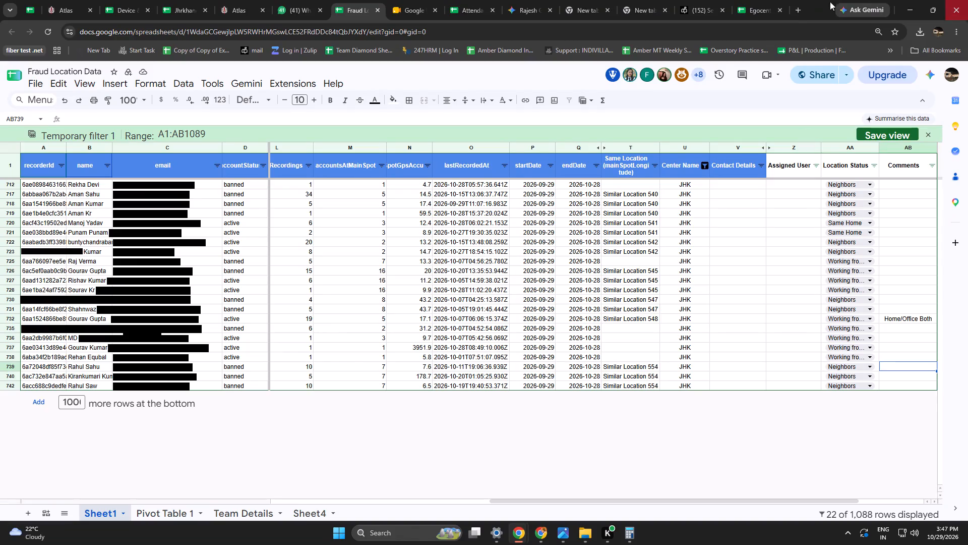
Open a new blank browser tab.
{"action": "left_click", "coordinate": [798, 9]}
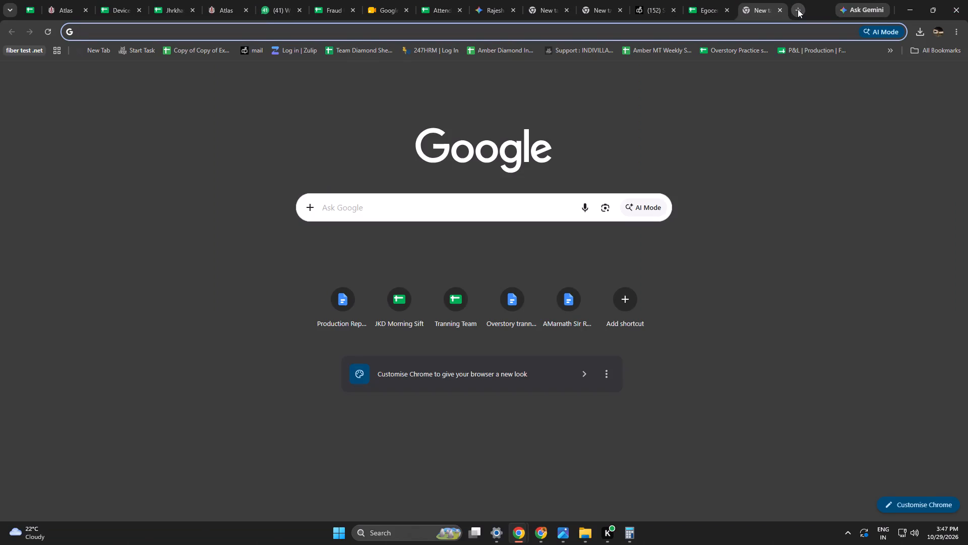